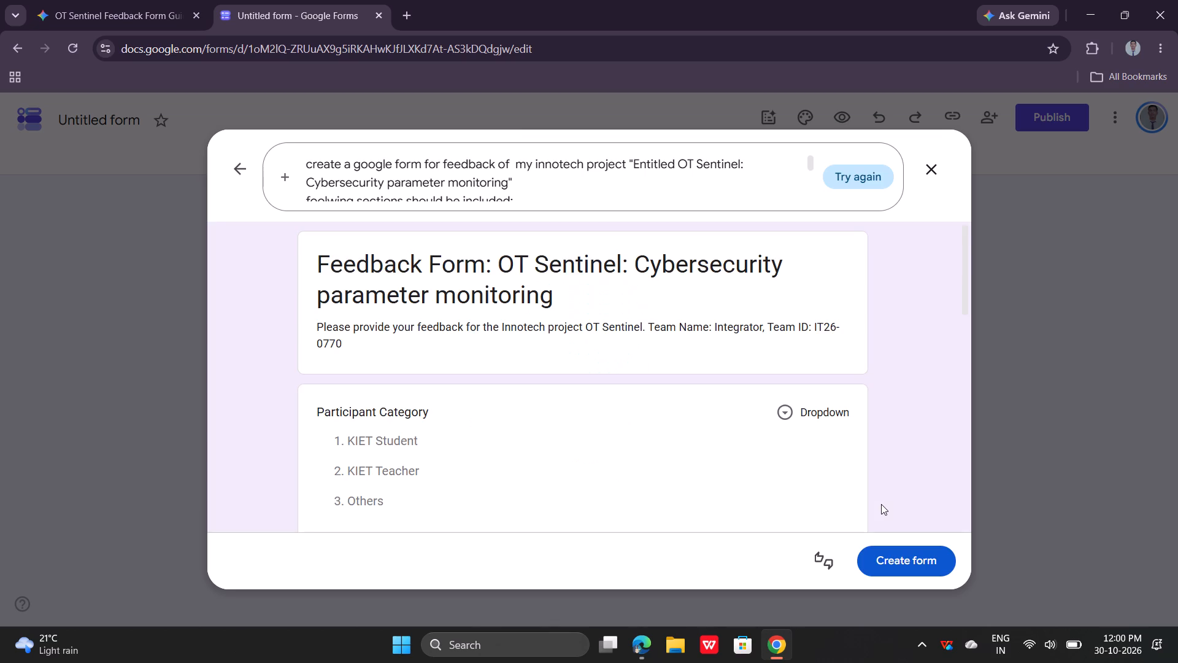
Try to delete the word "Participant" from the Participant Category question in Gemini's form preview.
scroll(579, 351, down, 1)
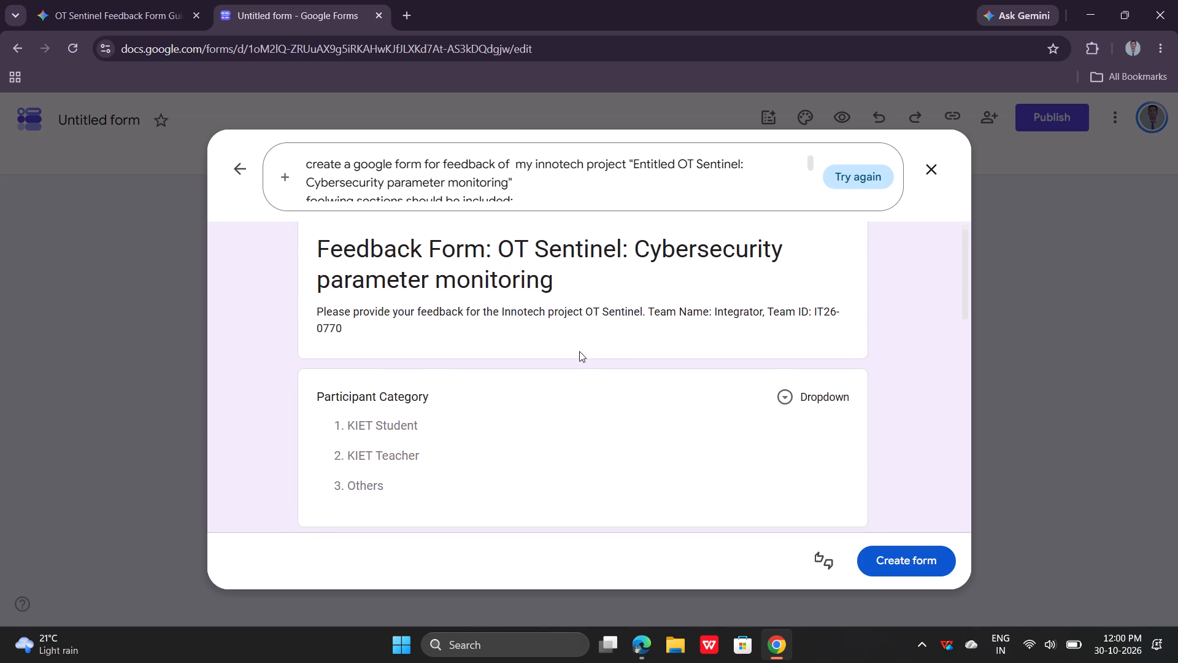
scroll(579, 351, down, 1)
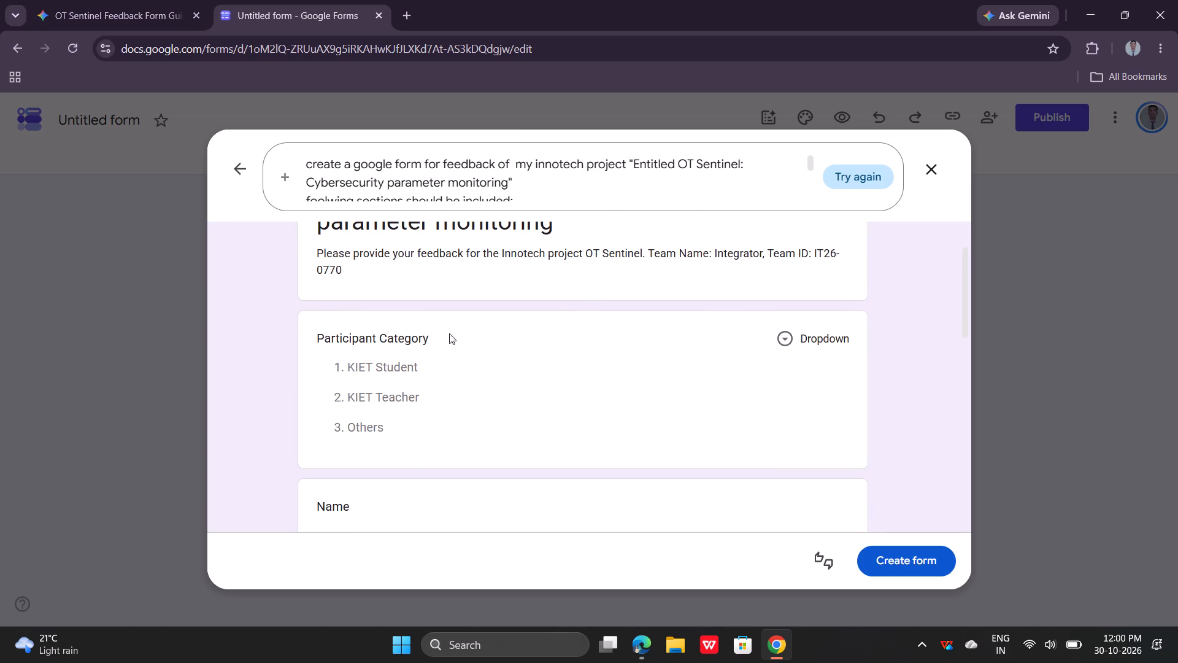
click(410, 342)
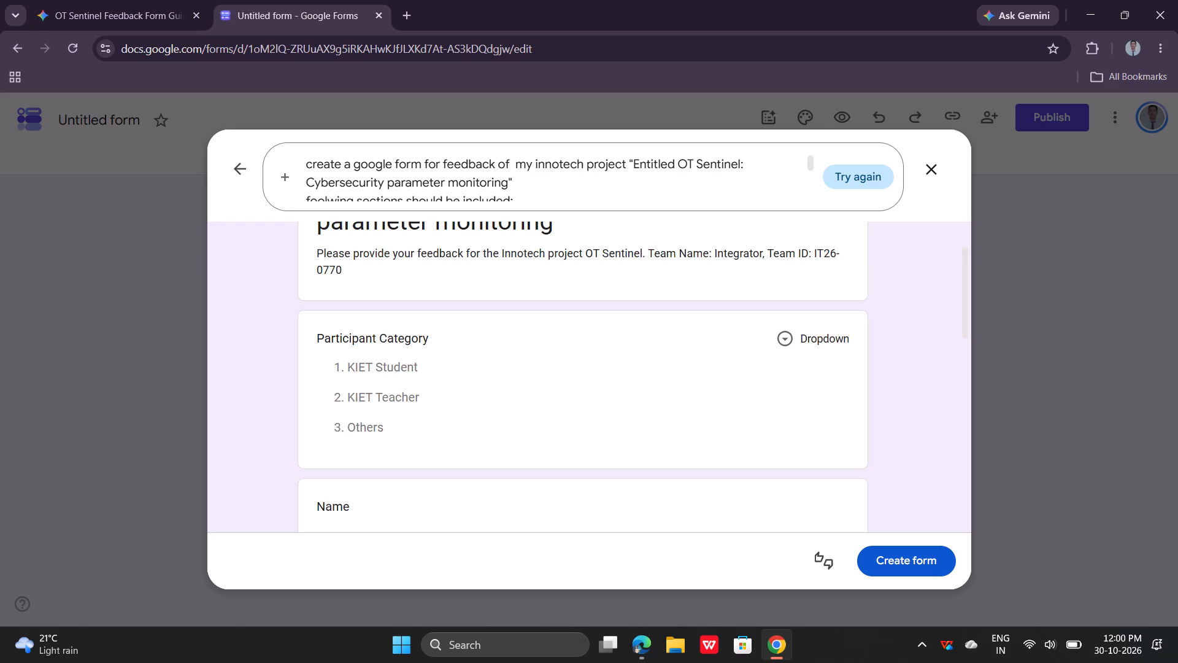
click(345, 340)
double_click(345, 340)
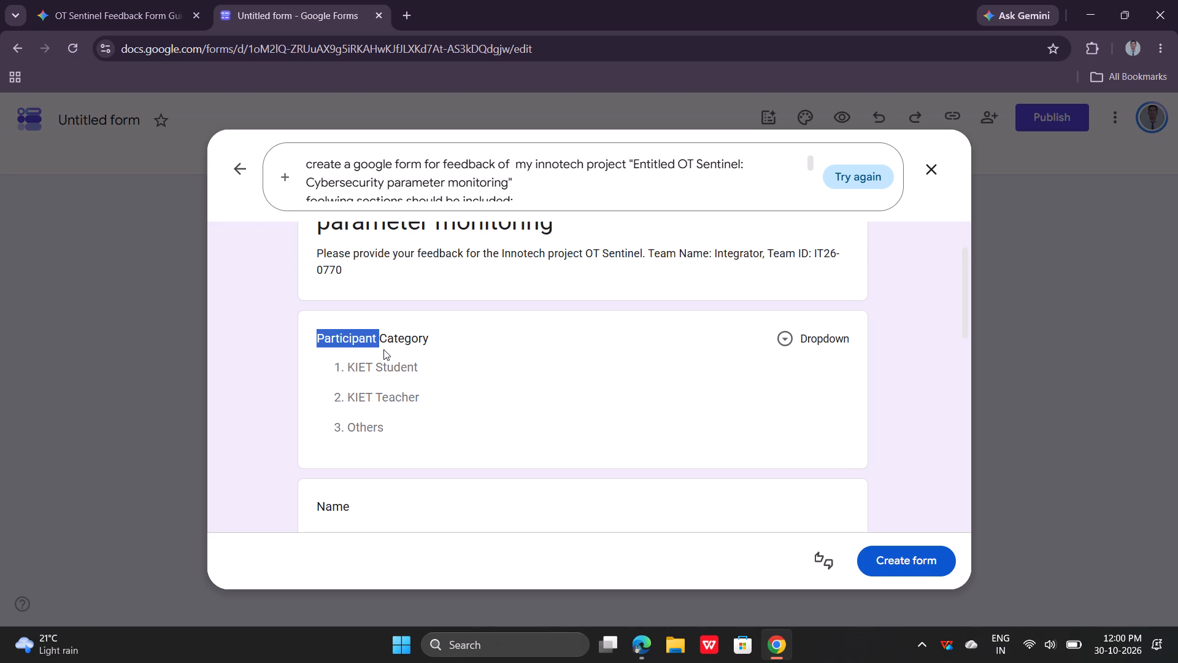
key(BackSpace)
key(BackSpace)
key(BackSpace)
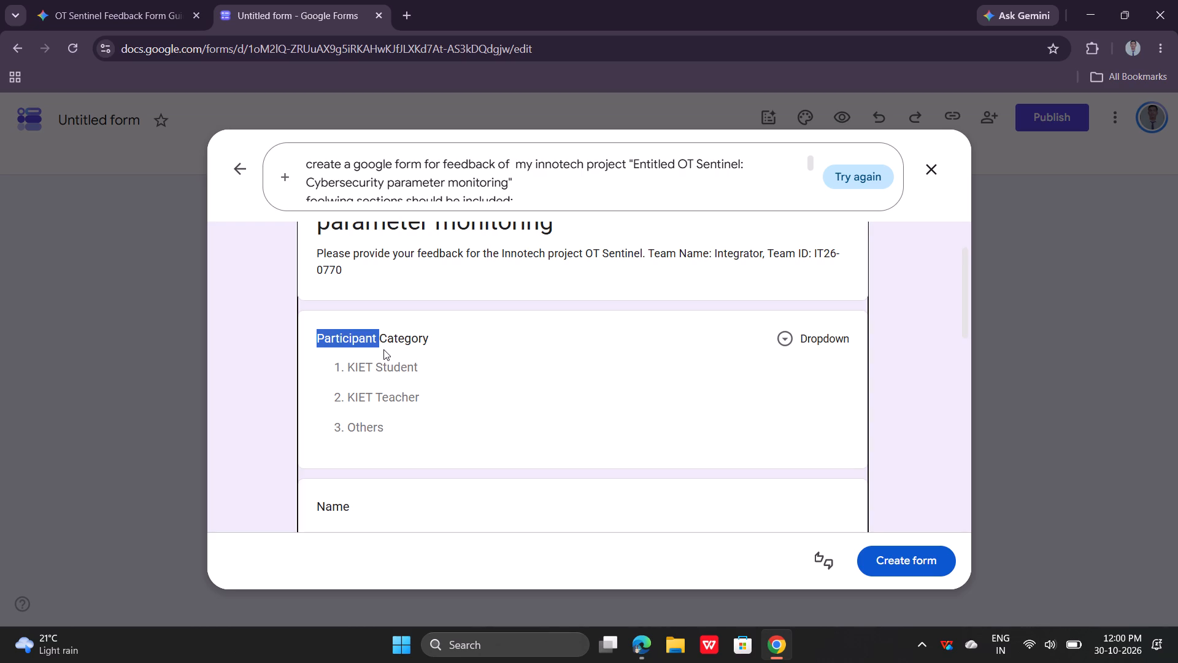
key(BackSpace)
Examine all questions in Gemini's form preview, from Participant Category through to Overall Project Rating.
scroll(383, 349, down, 1)
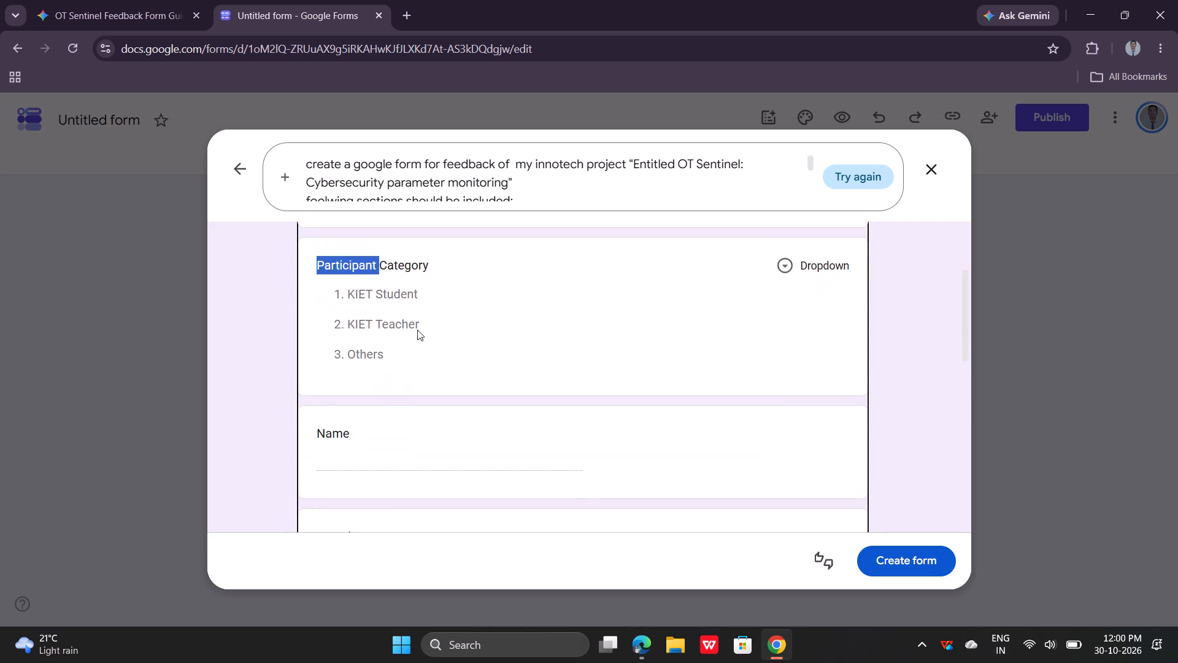
scroll(483, 322, down, 6)
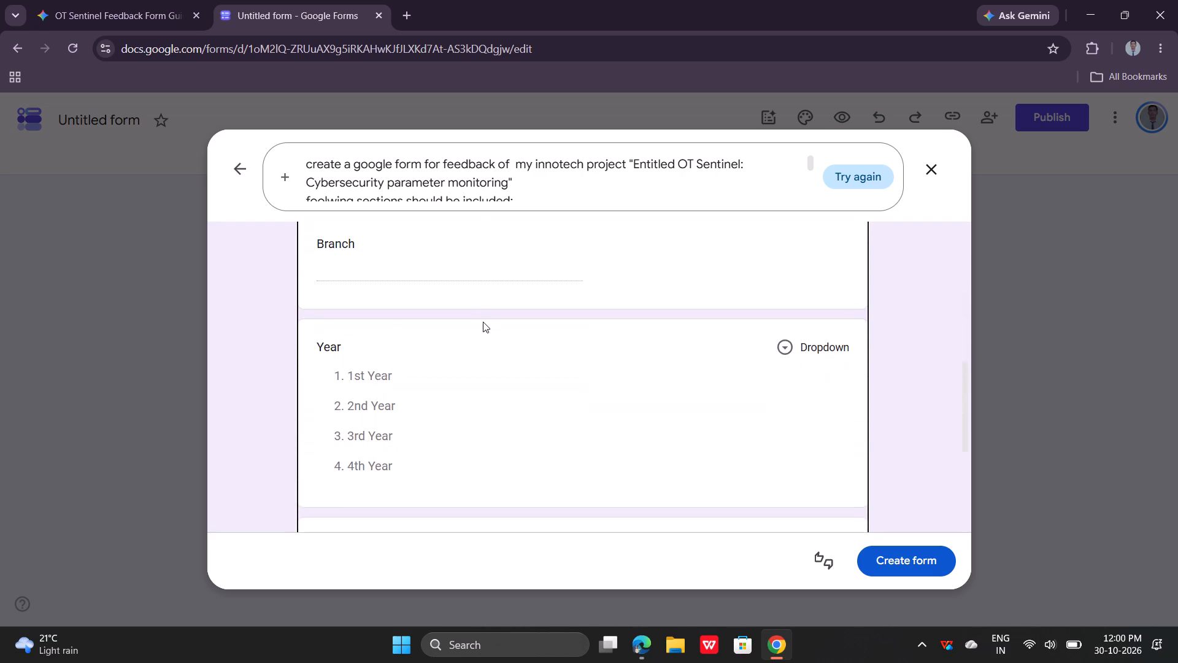
scroll(483, 322, down, 4)
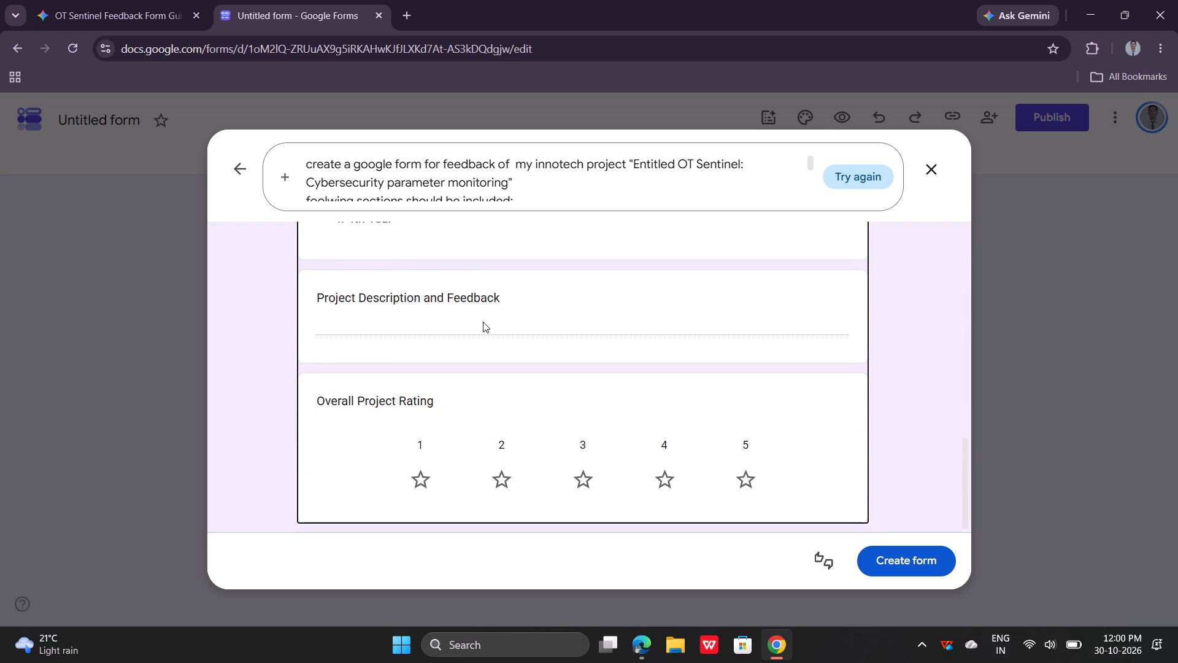
scroll(557, 463, up, 11)
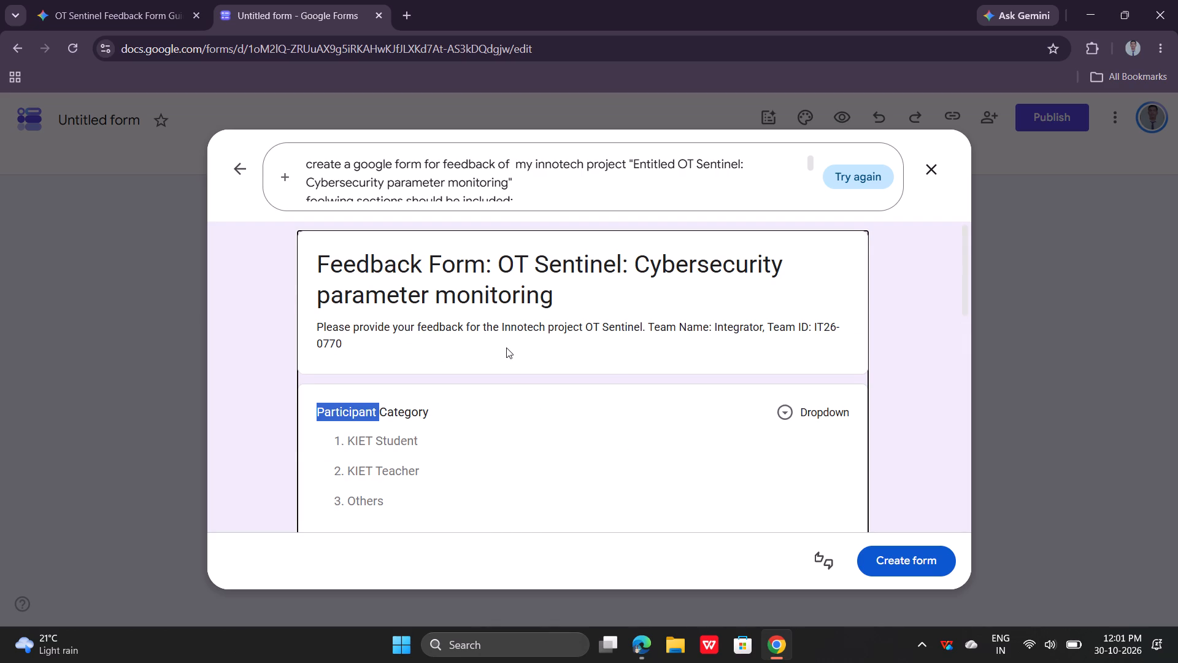
scroll(506, 347, up, 7)
scroll(506, 347, down, 15)
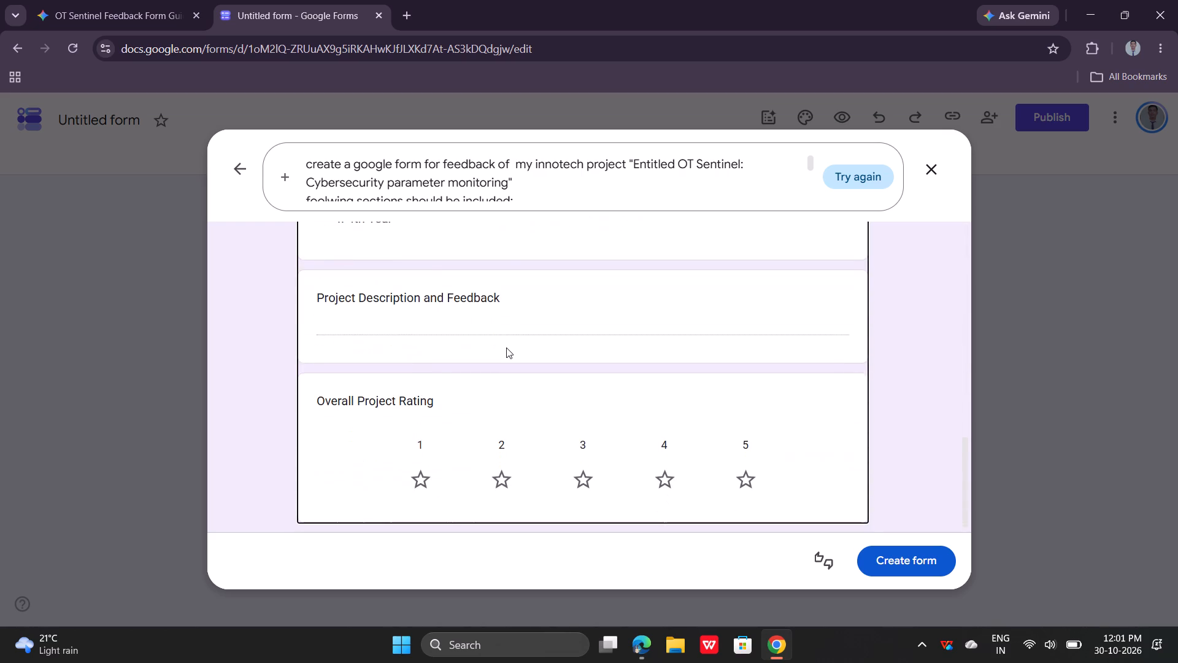
scroll(506, 347, up, 8)
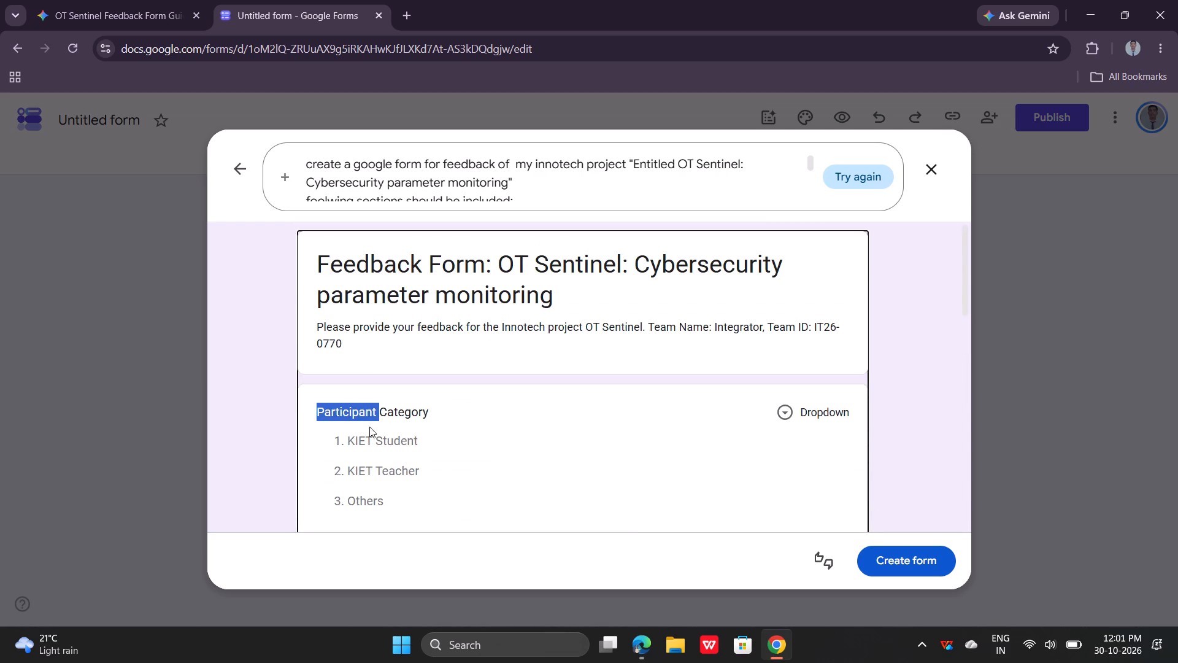
scroll(377, 430, down, 2)
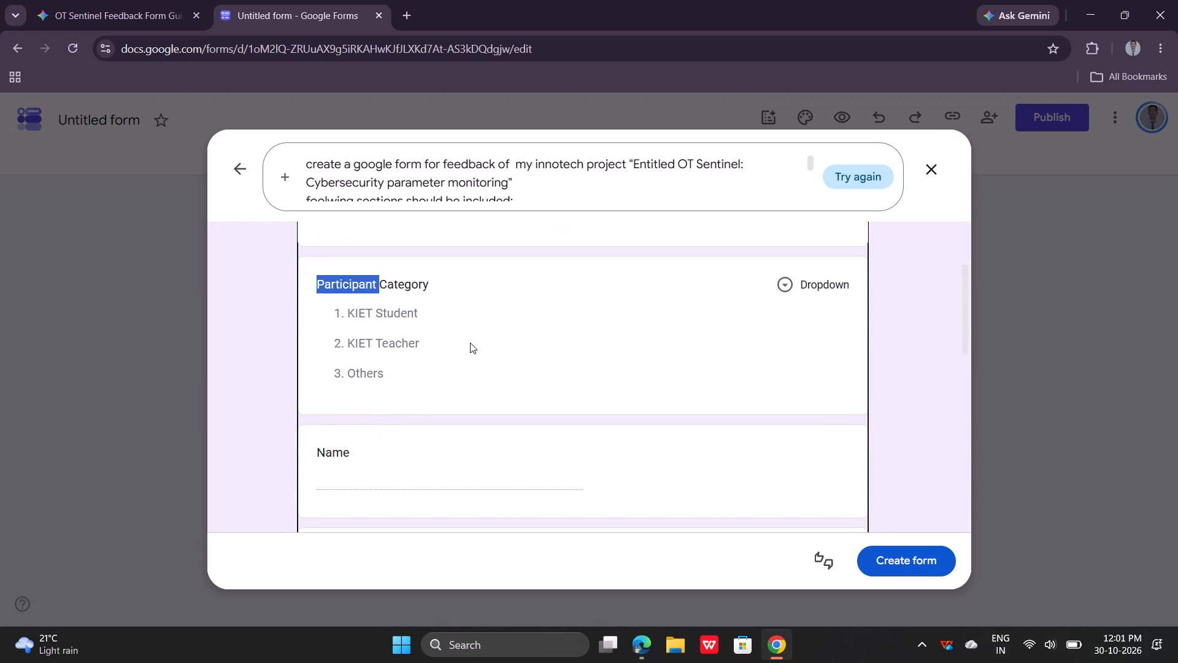
Create the feedback form from Gemini's preview and look through its questions in the editor.
click(903, 554)
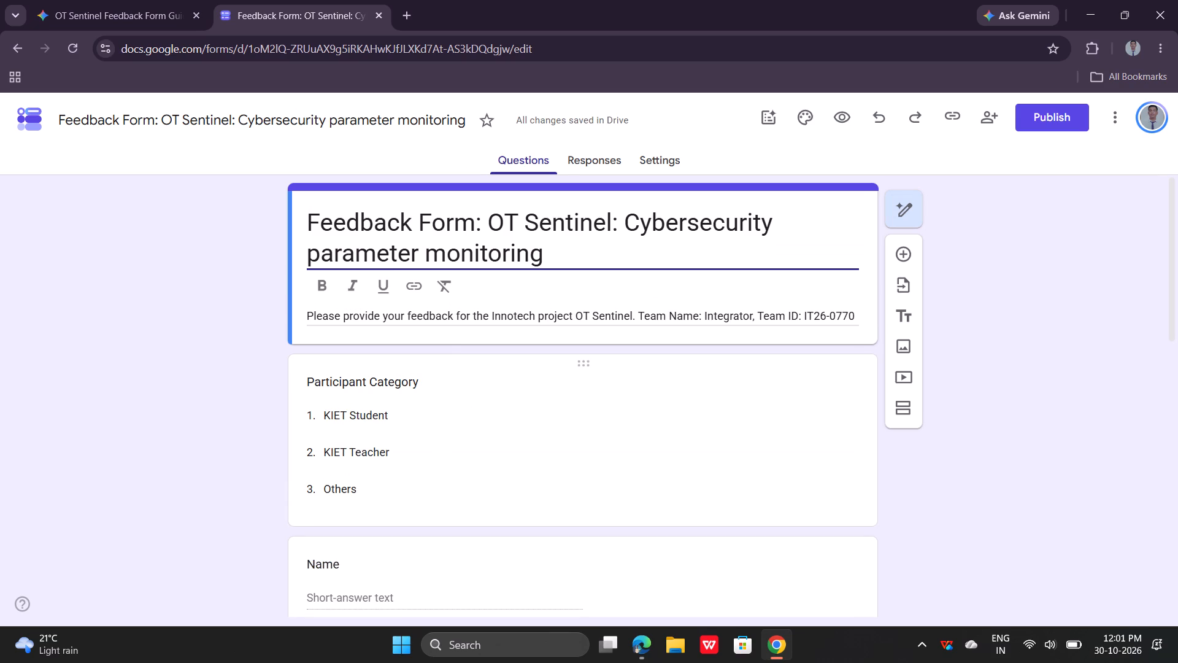
scroll(562, 465, down, 10)
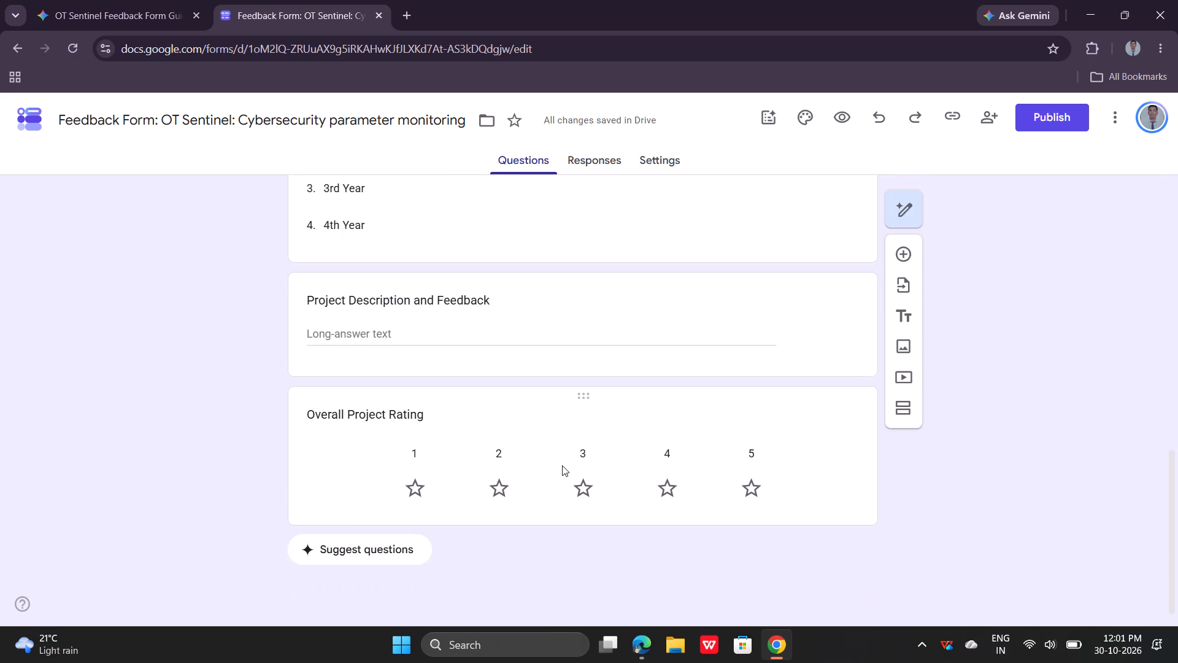
scroll(562, 465, up, 9)
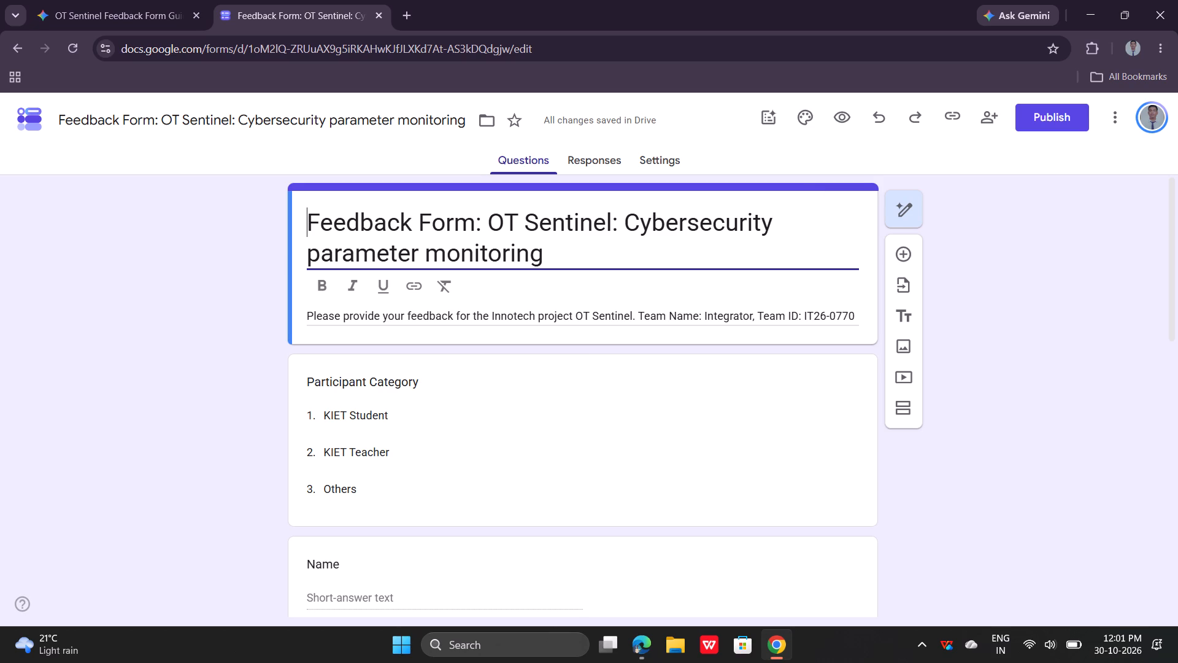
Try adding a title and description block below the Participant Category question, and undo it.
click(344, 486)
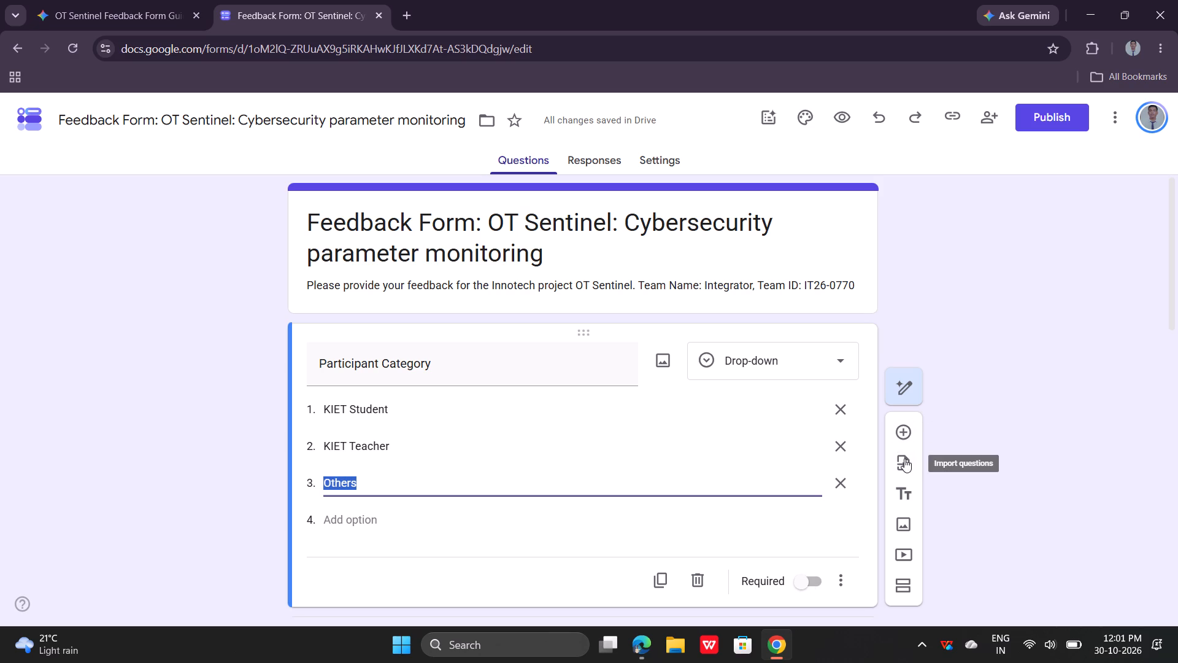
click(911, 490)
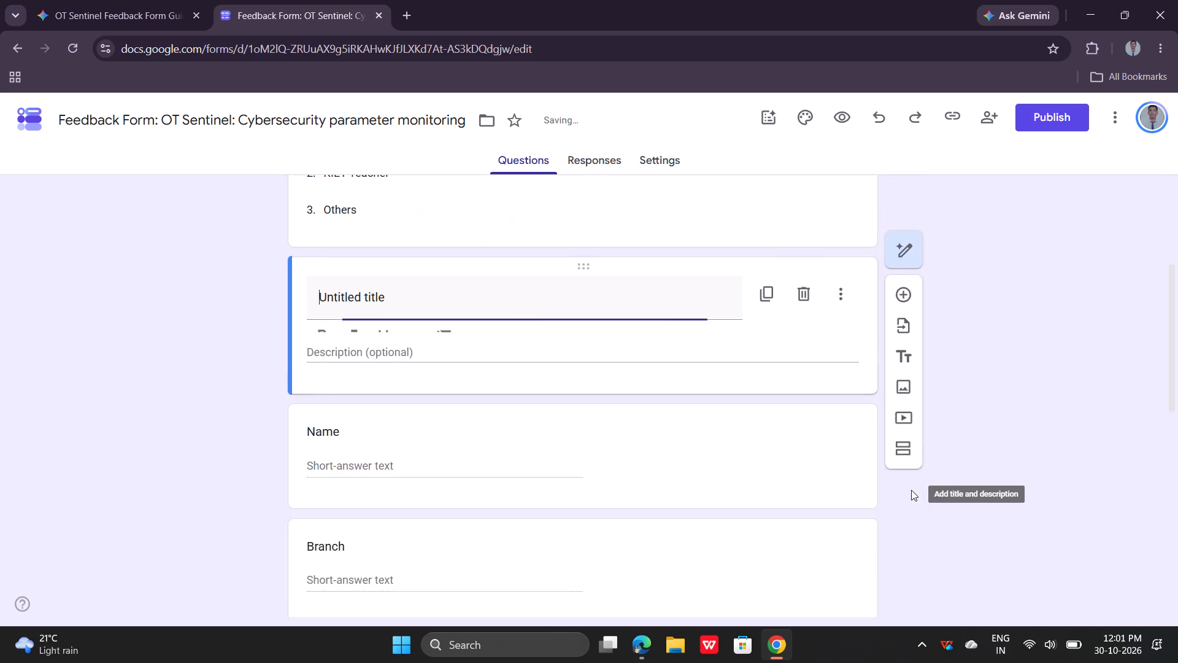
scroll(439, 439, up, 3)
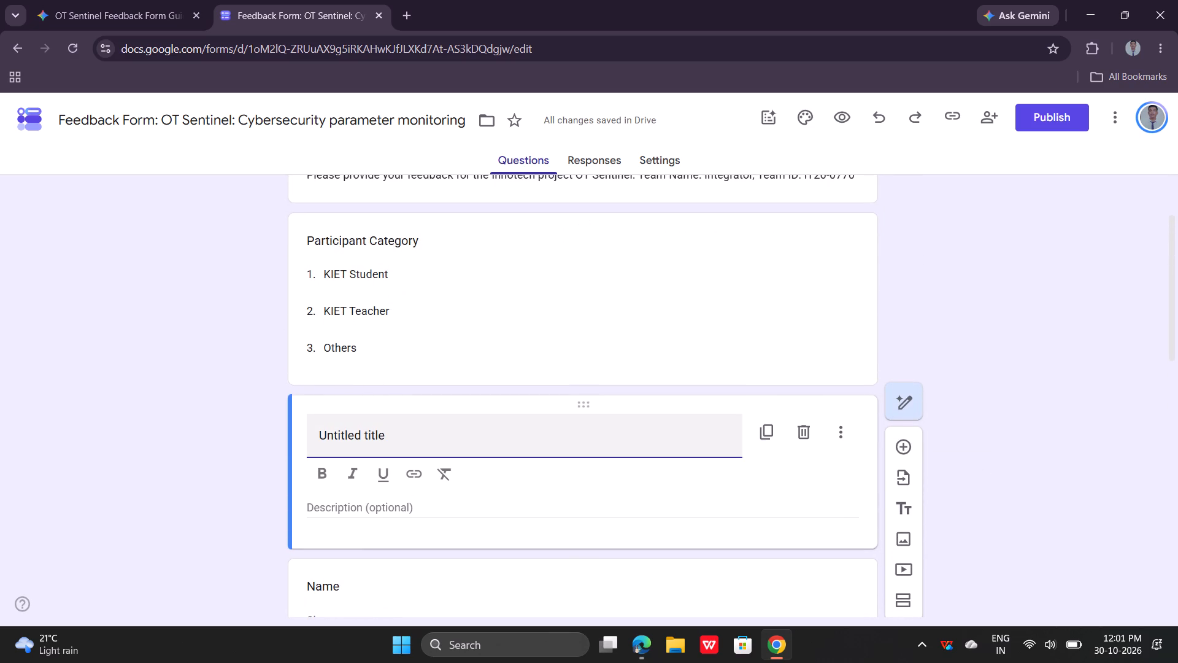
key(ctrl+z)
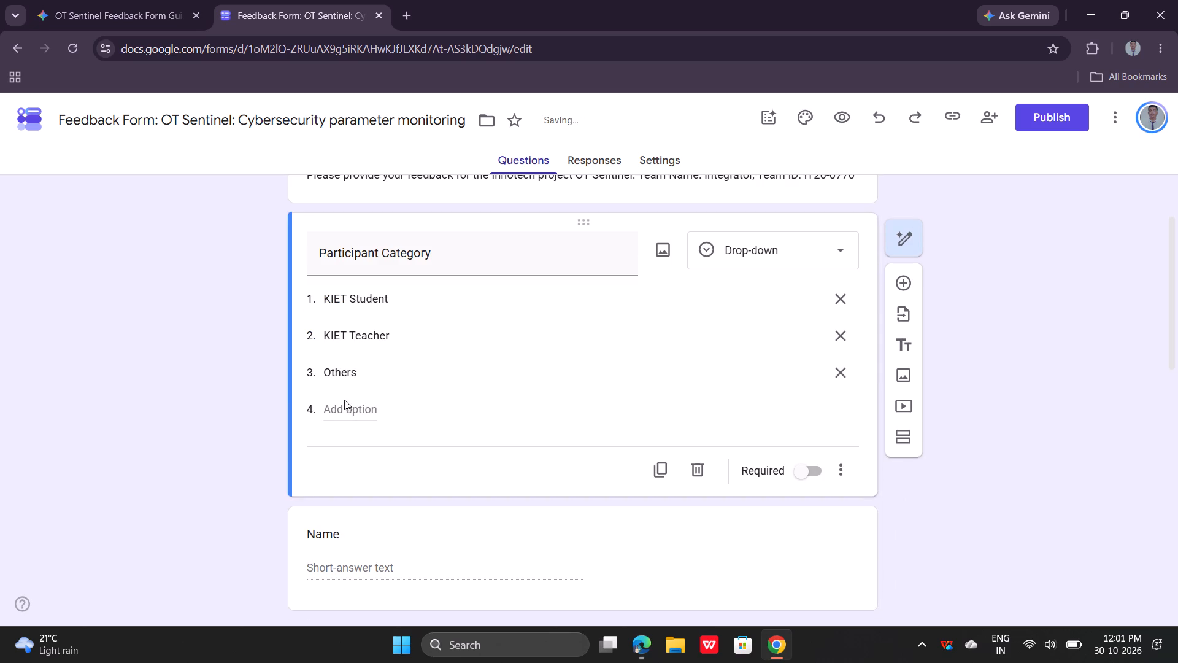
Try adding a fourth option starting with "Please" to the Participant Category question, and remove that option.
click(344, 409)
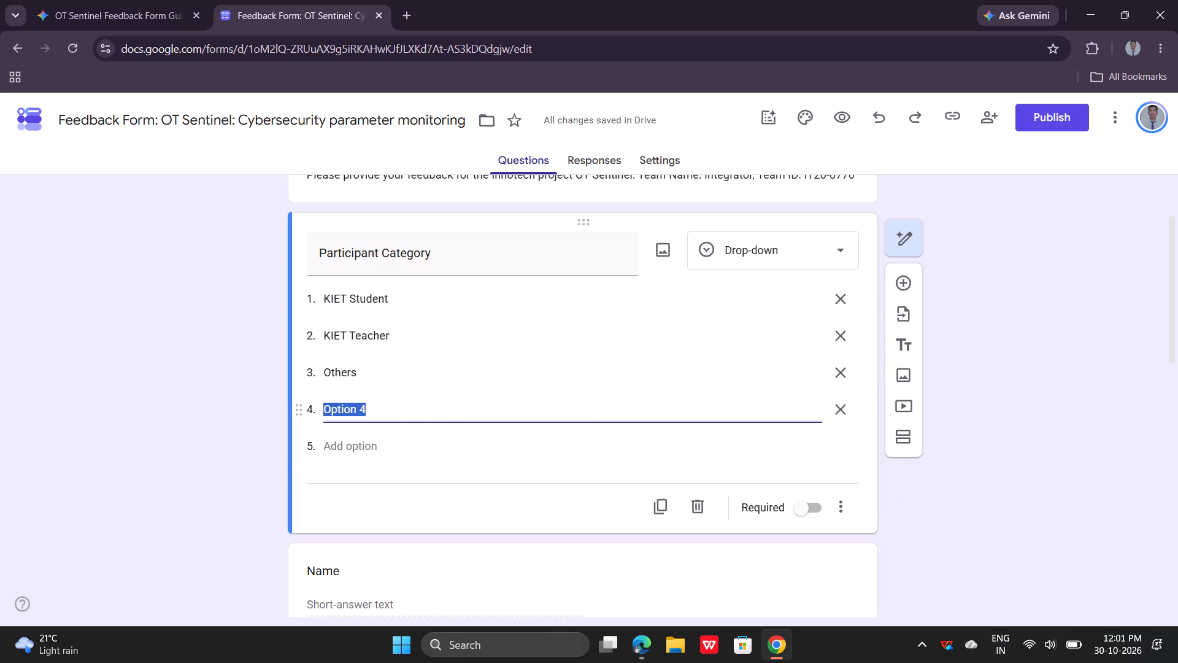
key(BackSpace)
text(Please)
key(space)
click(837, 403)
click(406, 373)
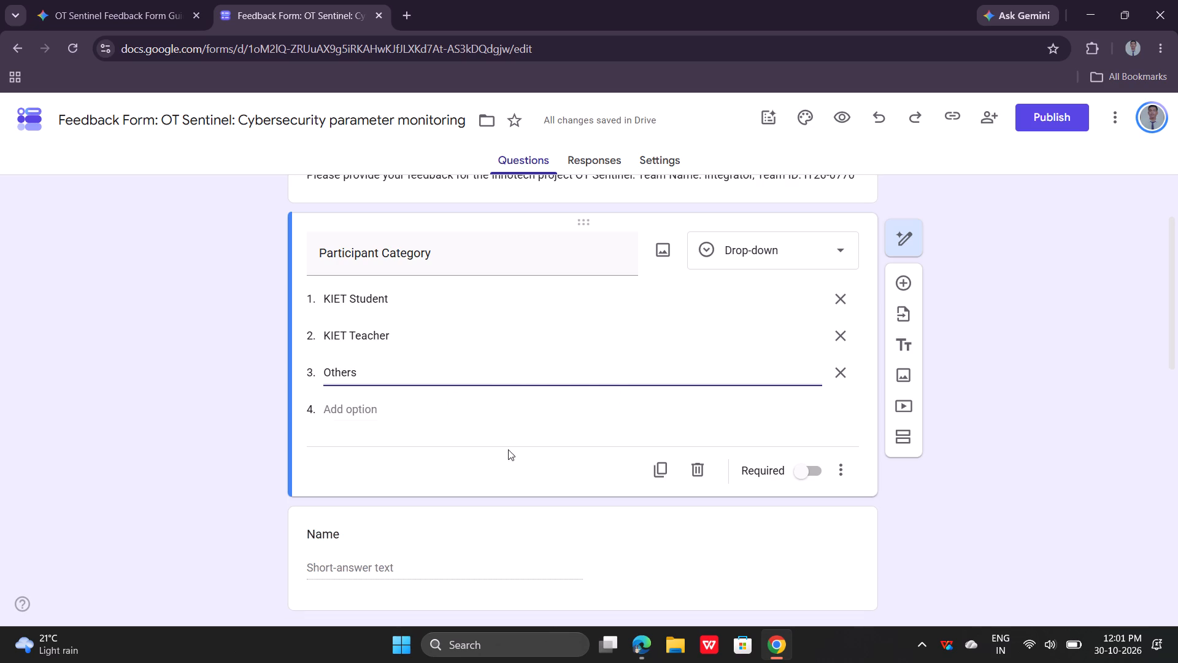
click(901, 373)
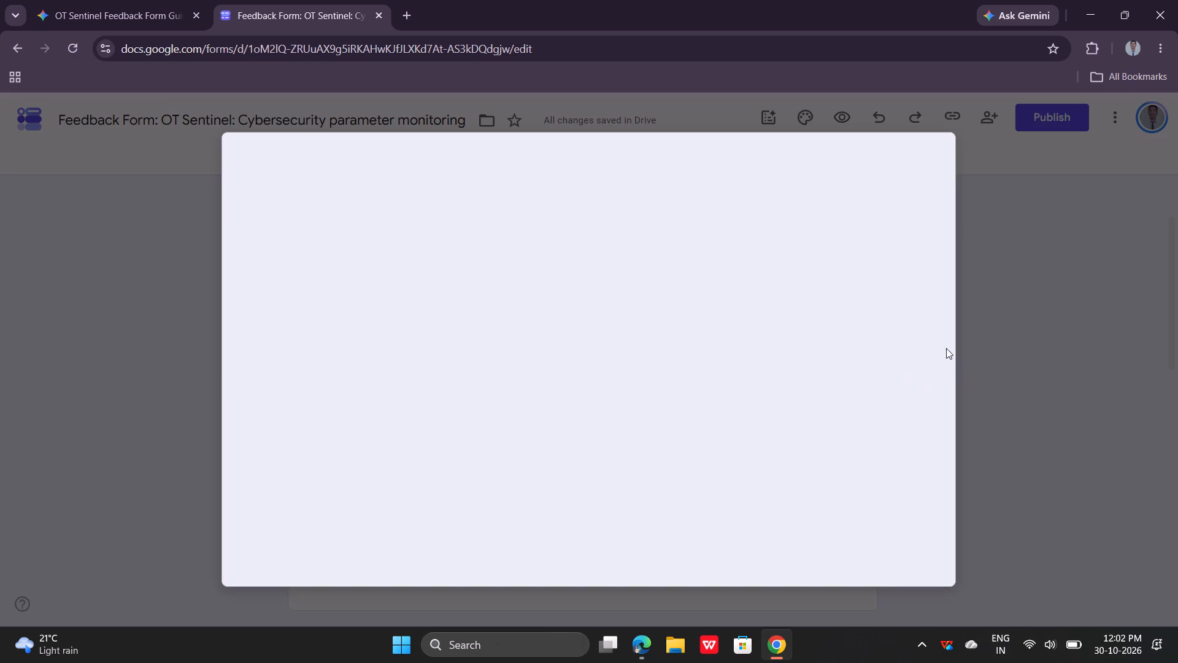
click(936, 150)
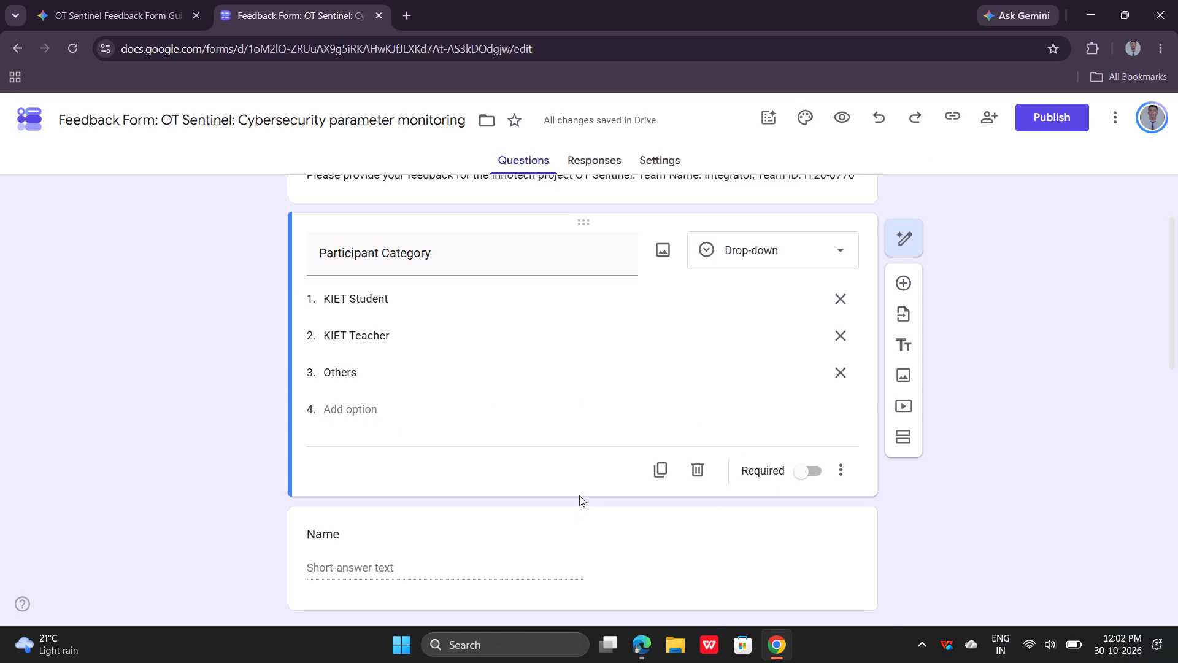
Add a title and description block below the Participant Category question and title it "If Others, Please specify".
click(908, 343)
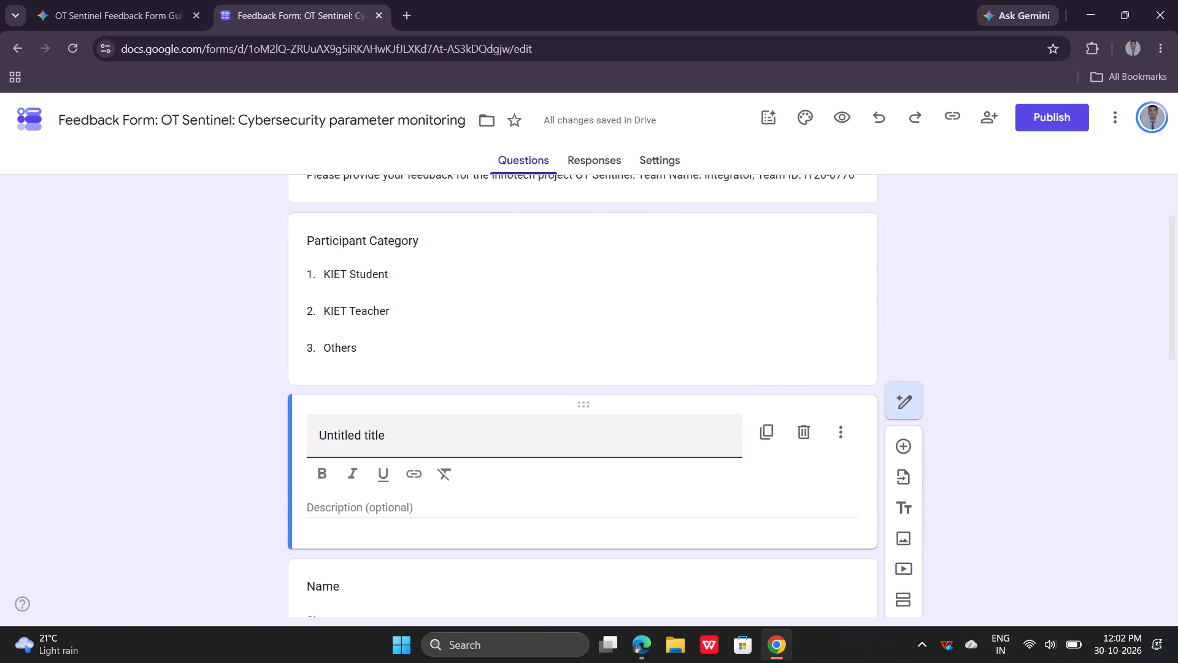
text(Other)
key(s)
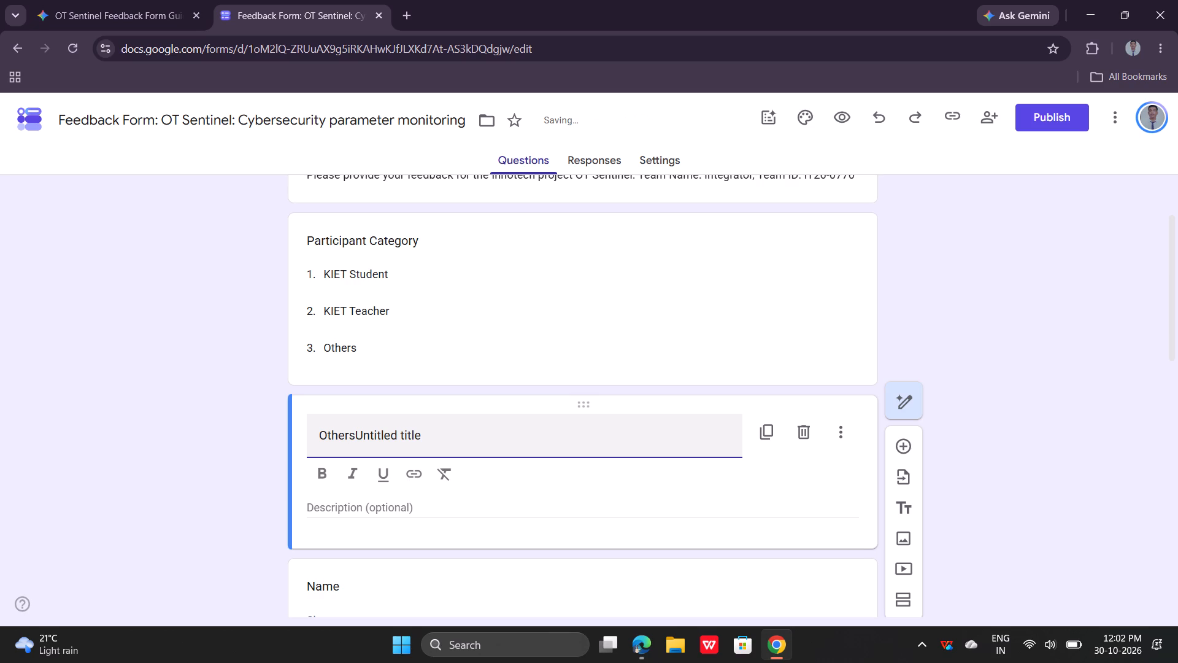
click(320, 434)
text(If)
key(space)
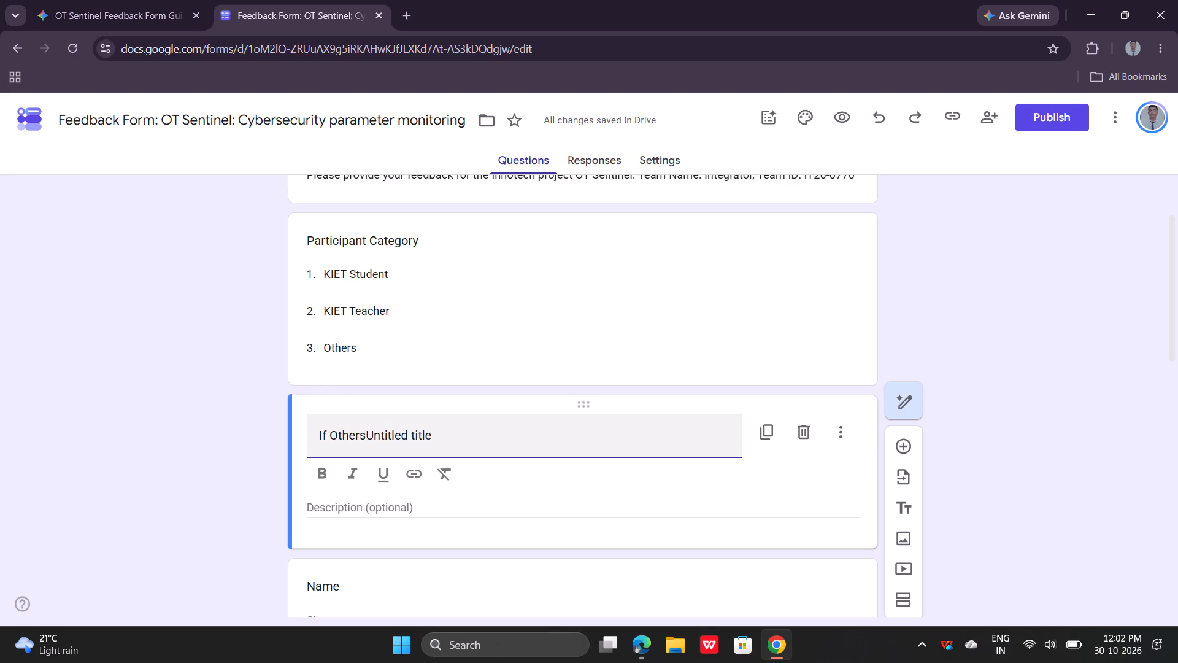
click(429, 429)
key(BackSpace)
key(BackSpace)
key(BackSpace)
key(BackSpace)
key(BackSpace)
key(BackSpace)
key(BackSpace)
key(BackSpace)
key(BackSpace)
key(BackSpace)
key(BackSpace)
key(BackSpace)
key(BackSpace)
key(BackSpace)
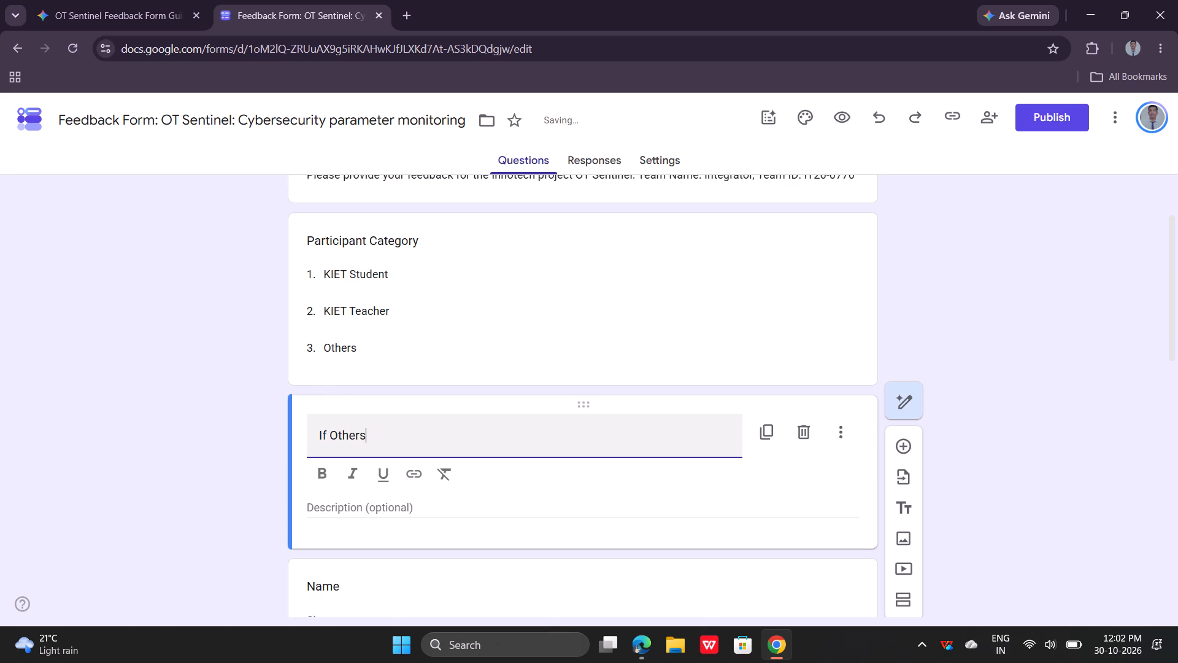
text(,)
key(space)
text(Please)
key(space)
text(specify)
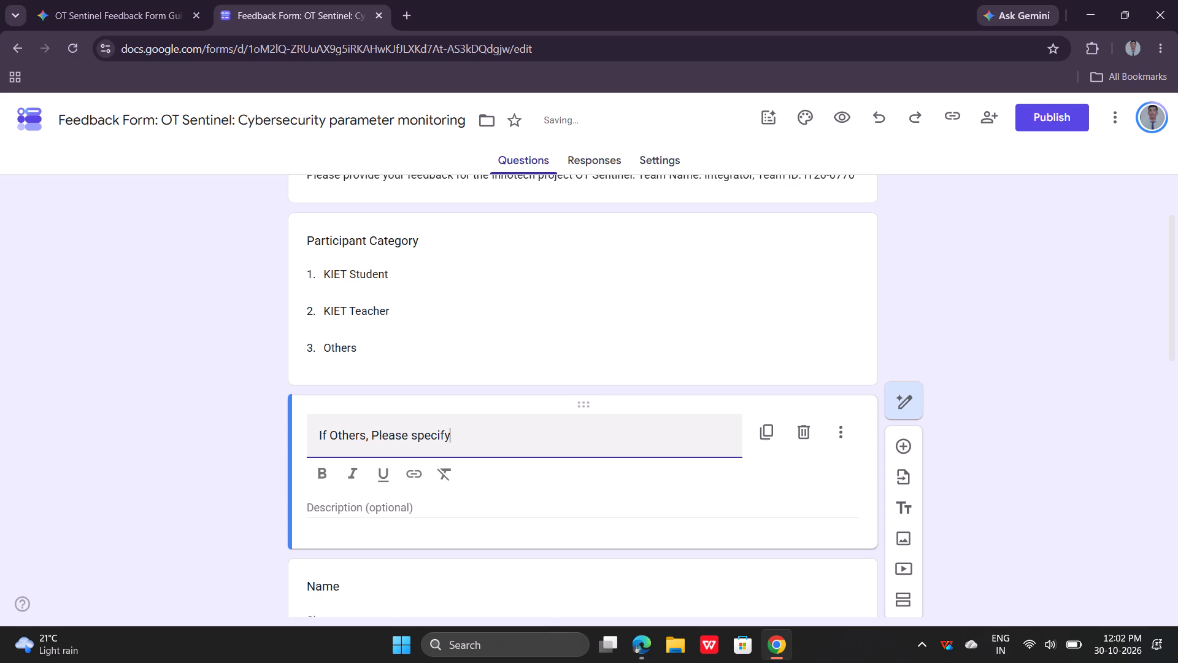
Change the title of the block below Participant Category to "If Others, Please Specify:", with a capital S and a closing colon.
click(417, 433)
key(BackSpace)
key(shift+s)
click(456, 434)
key(shift+colon)
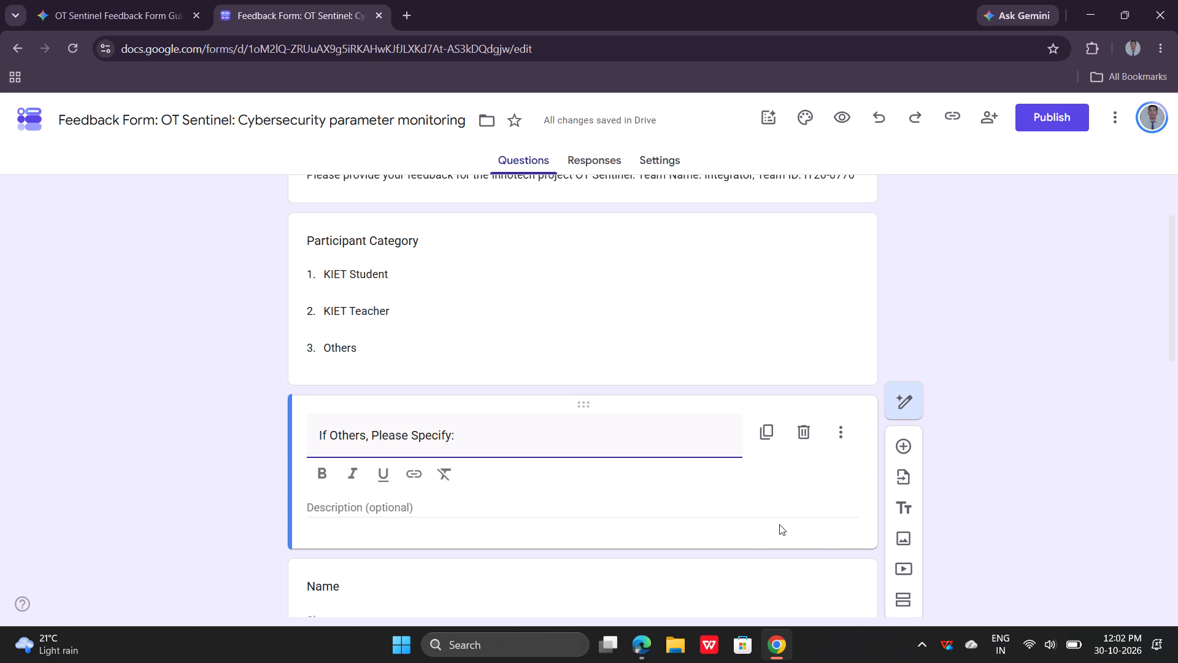
Make the Participant Category question required.
click(781, 568)
scroll(781, 568, down, 2)
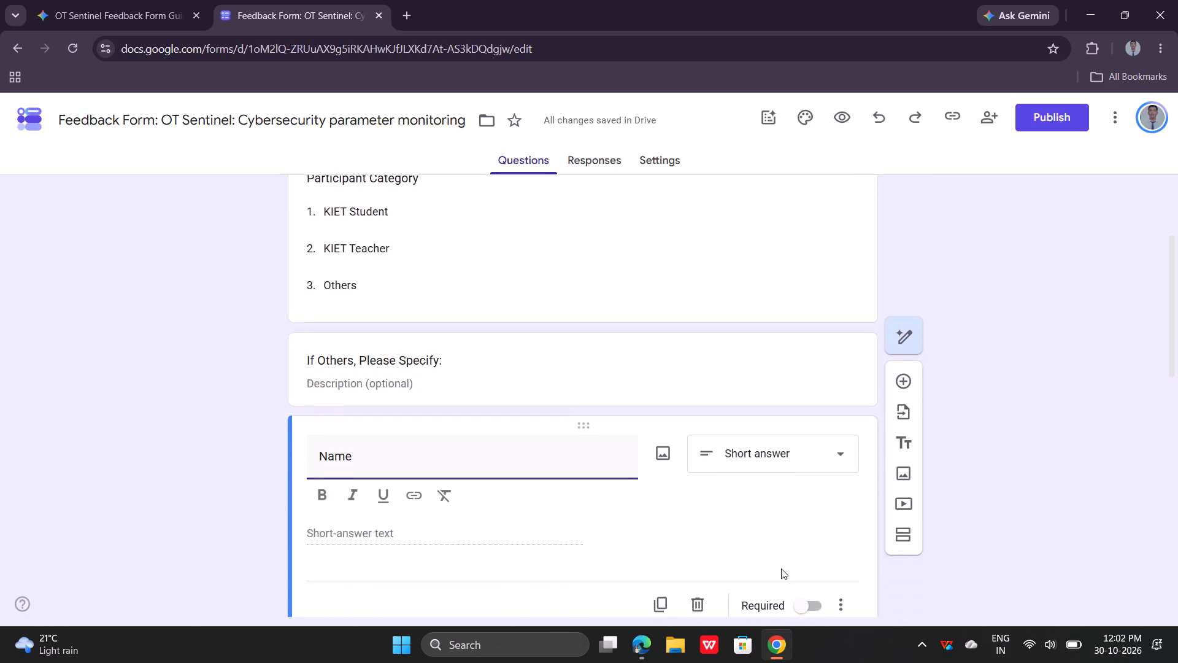
scroll(781, 568, down, 1)
click(375, 367)
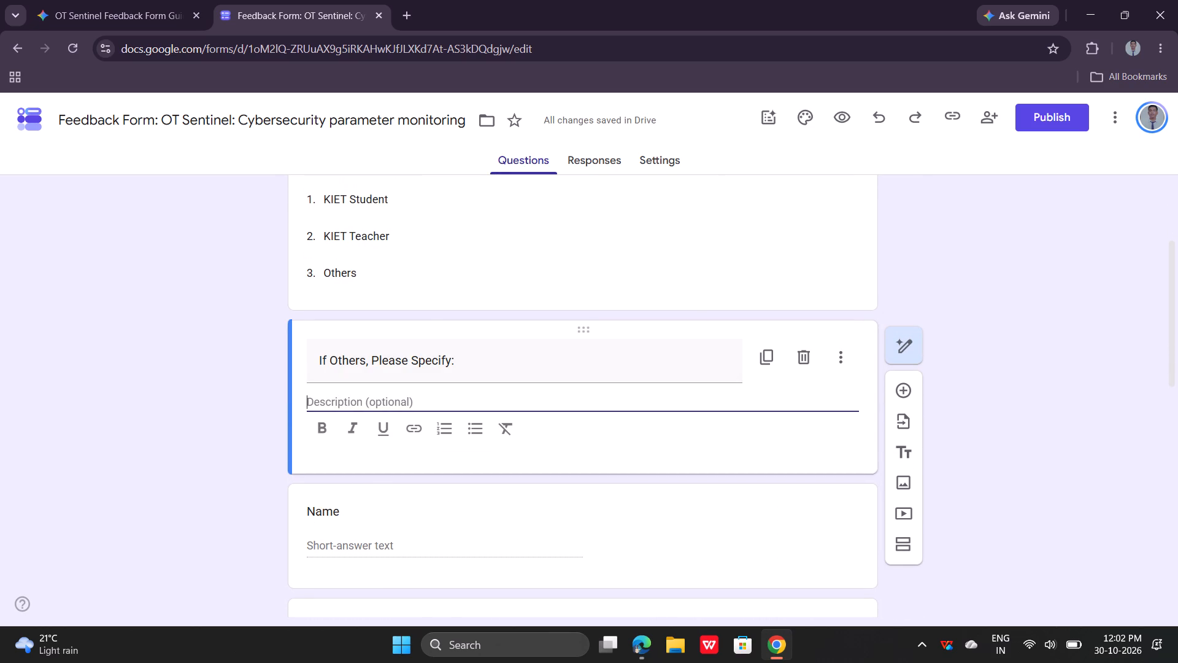
scroll(557, 298, up, 5)
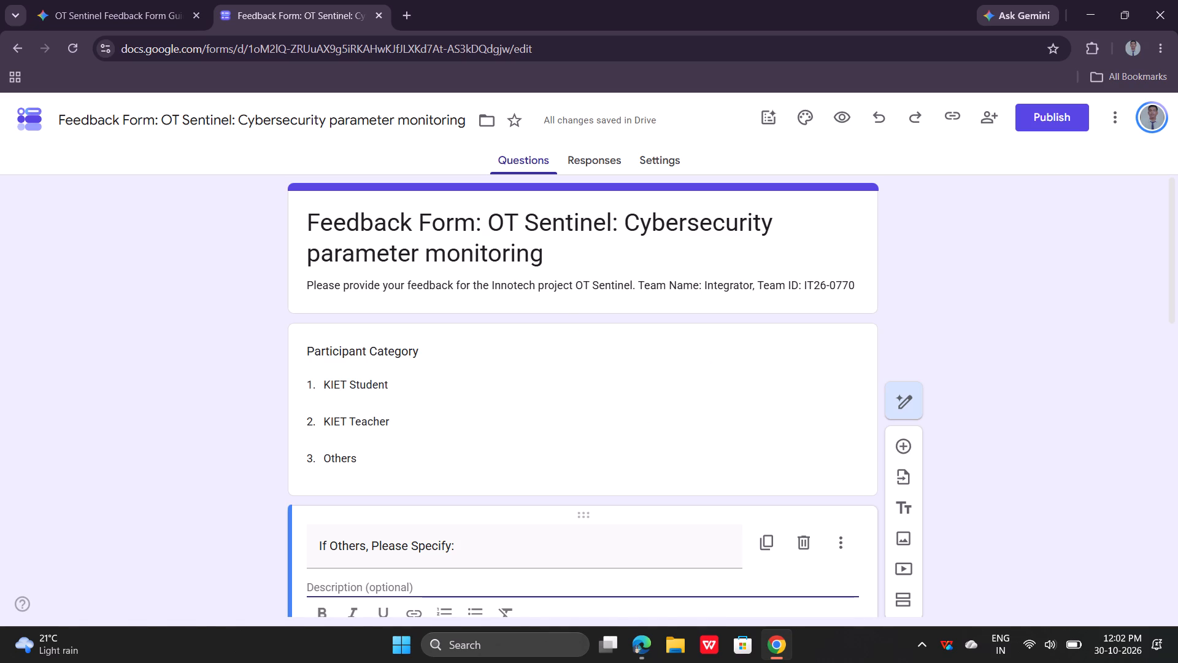
click(771, 456)
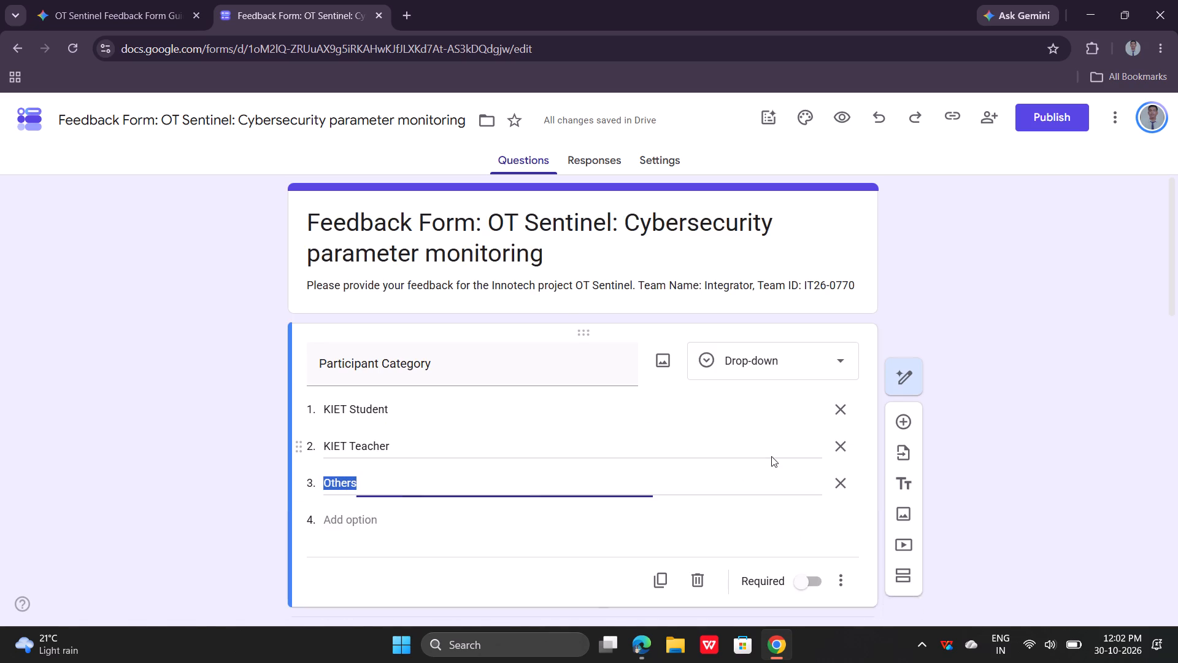
click(798, 580)
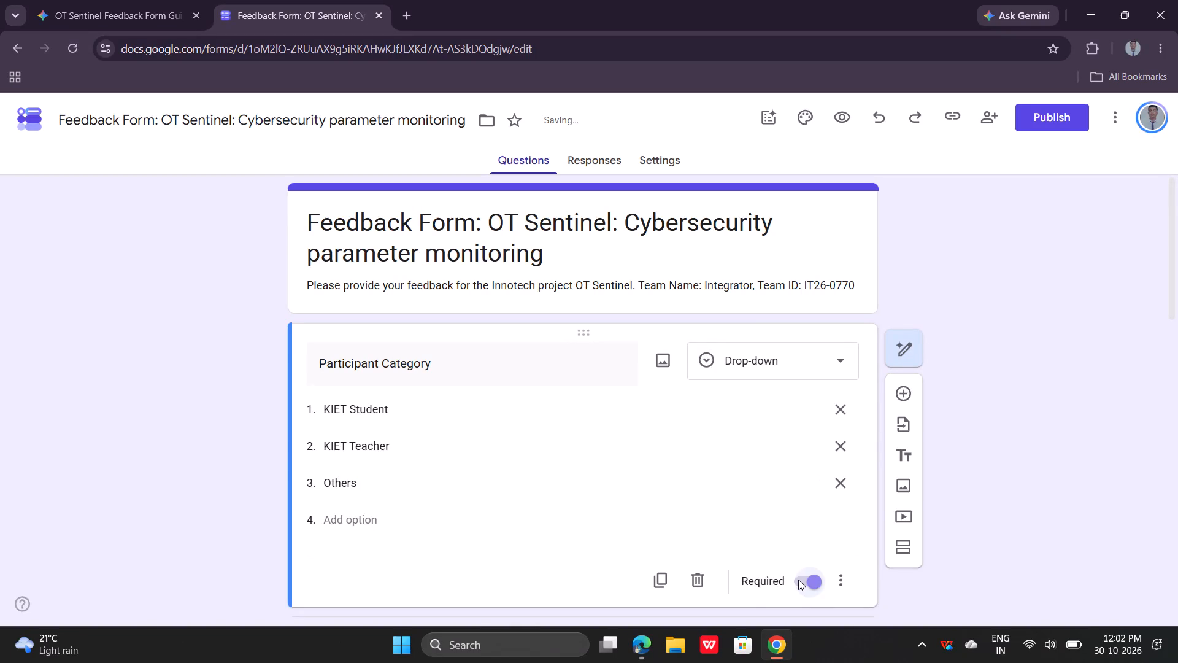
Make the Name, Branch and Year questions required.
scroll(798, 580, down, 5)
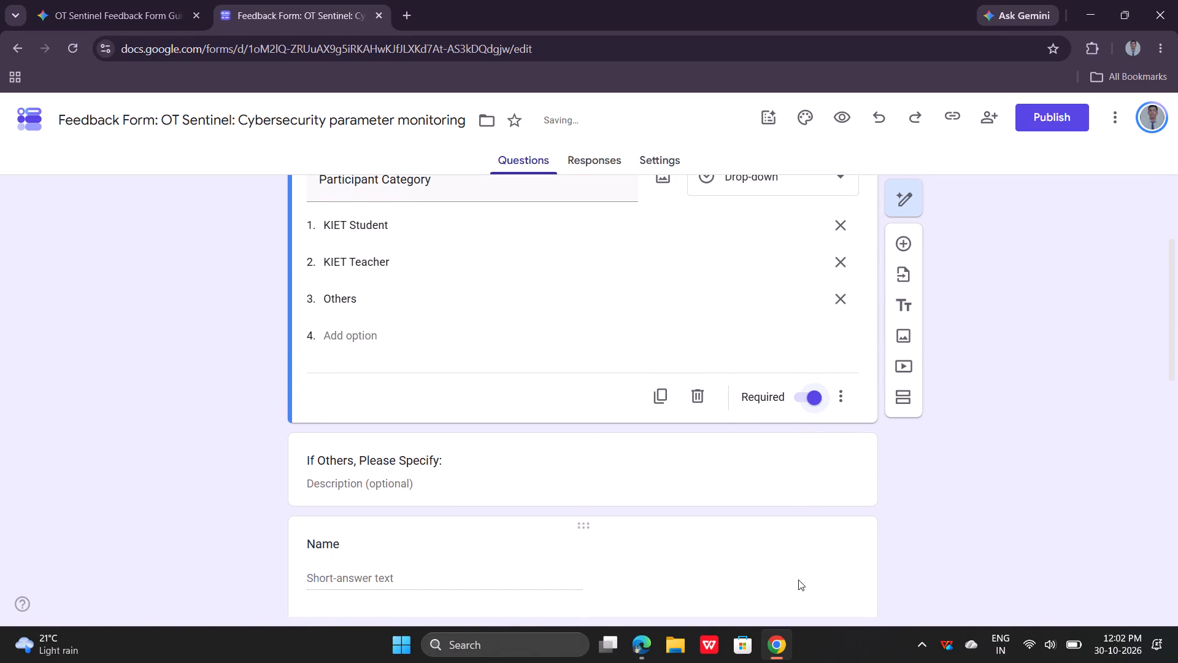
click(721, 453)
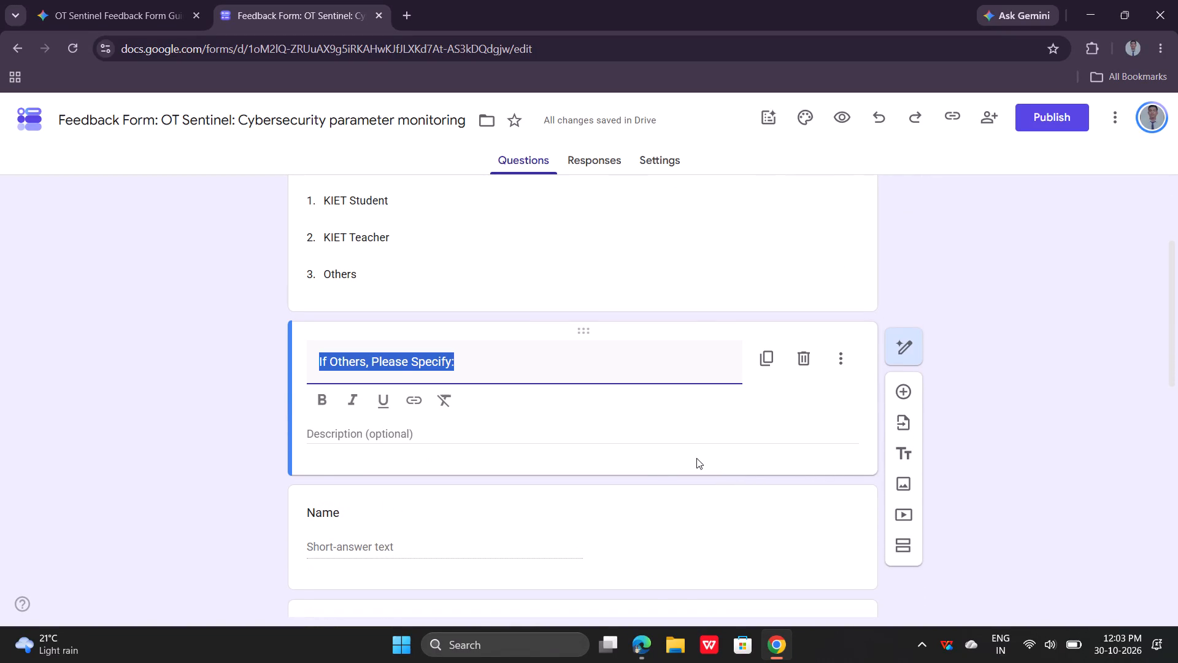
scroll(696, 458, down, 2)
click(697, 402)
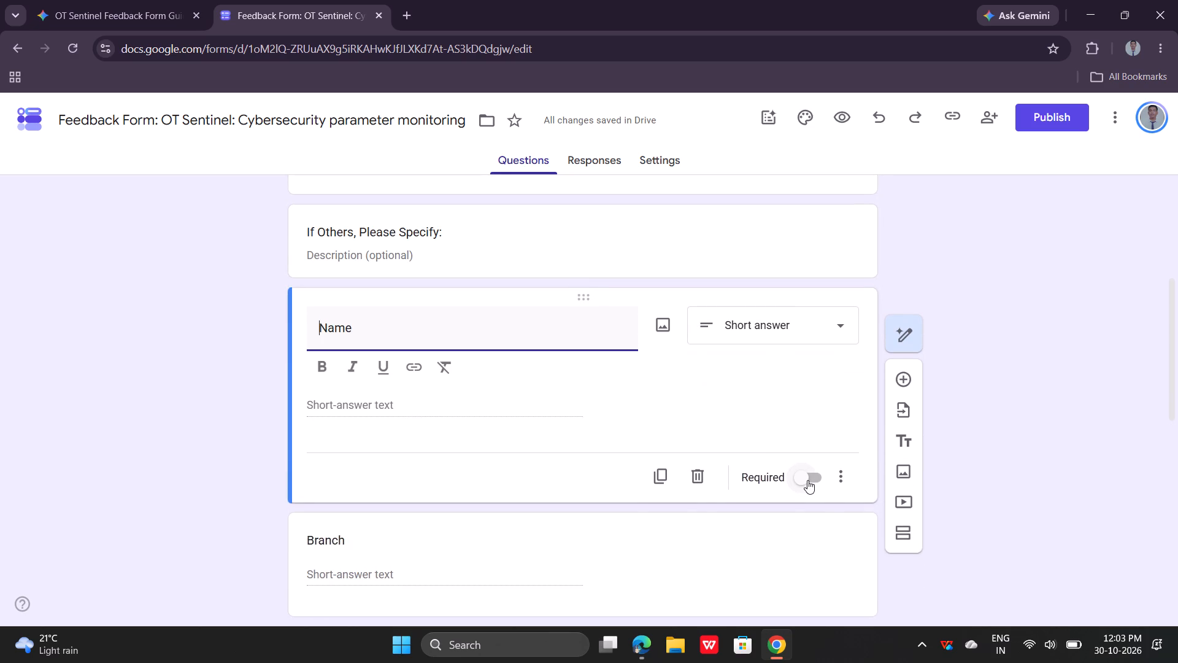
click(807, 480)
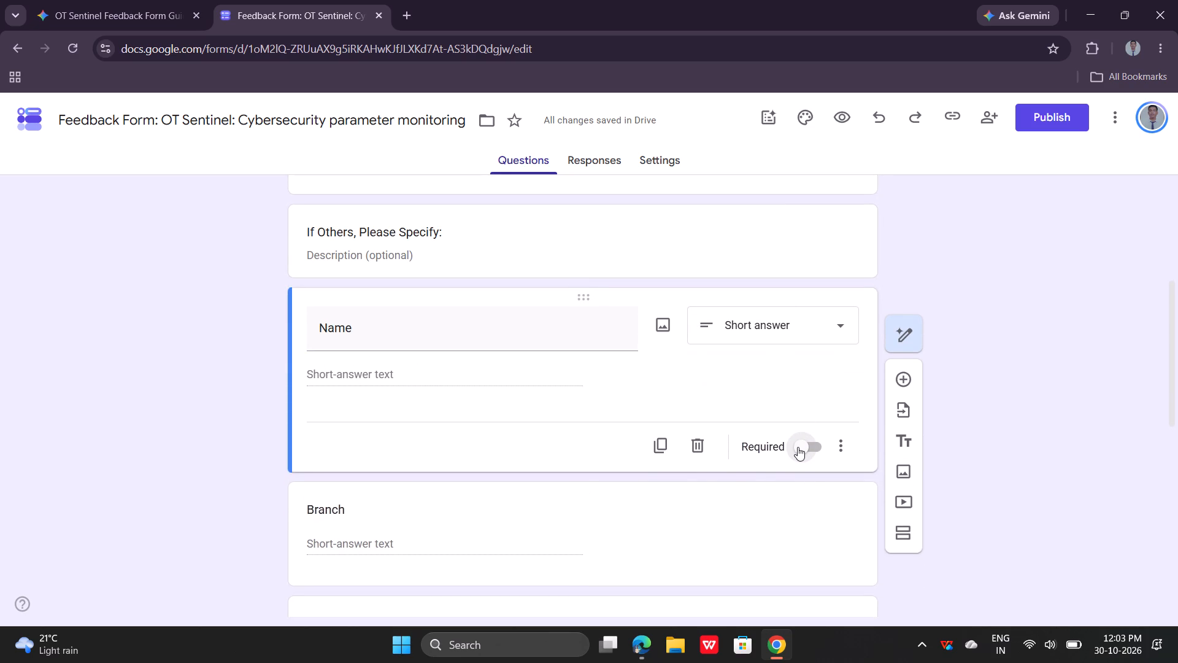
click(798, 447)
scroll(724, 503, down, 1)
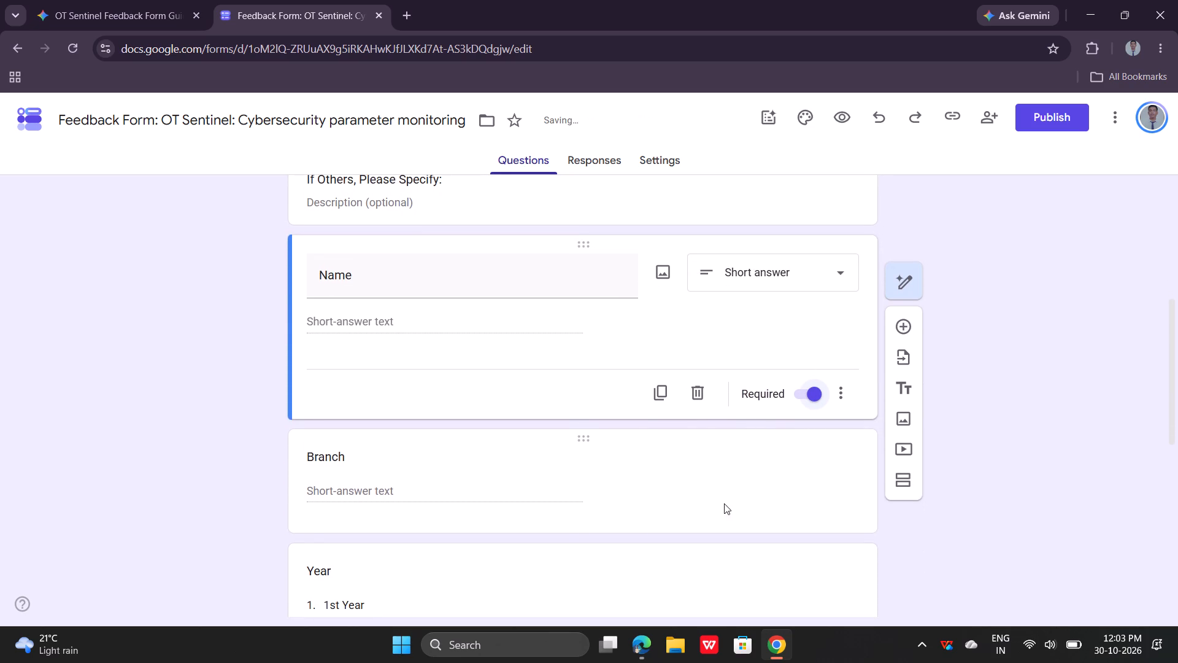
click(715, 471)
click(798, 532)
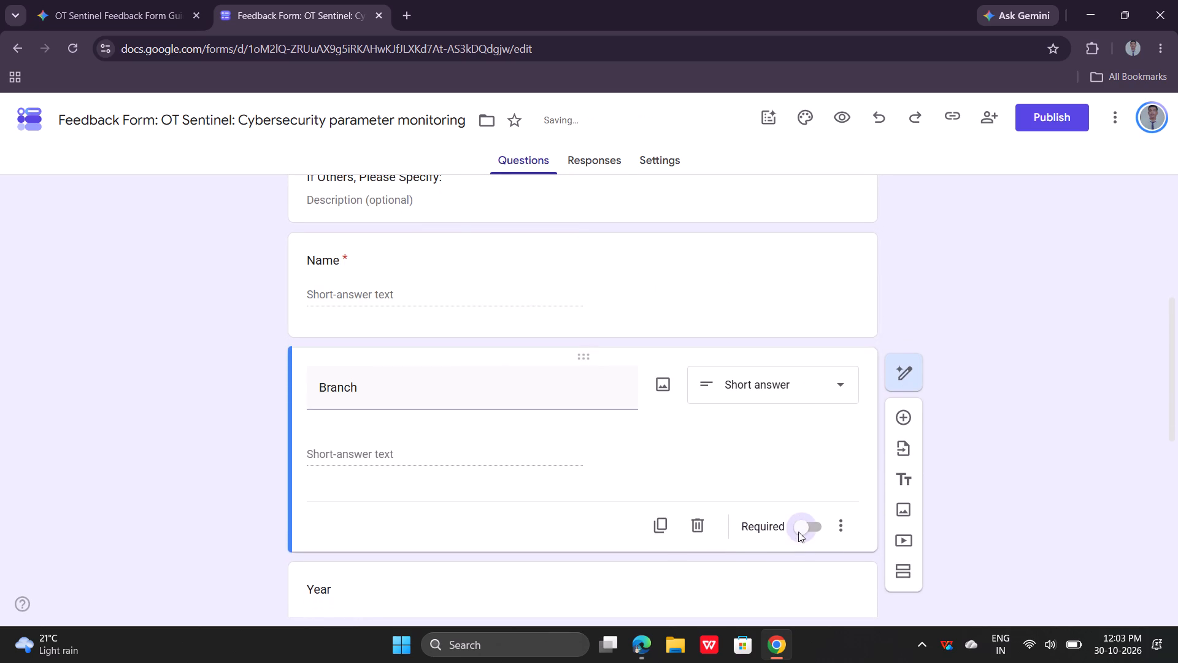
scroll(752, 530, down, 2)
click(752, 530)
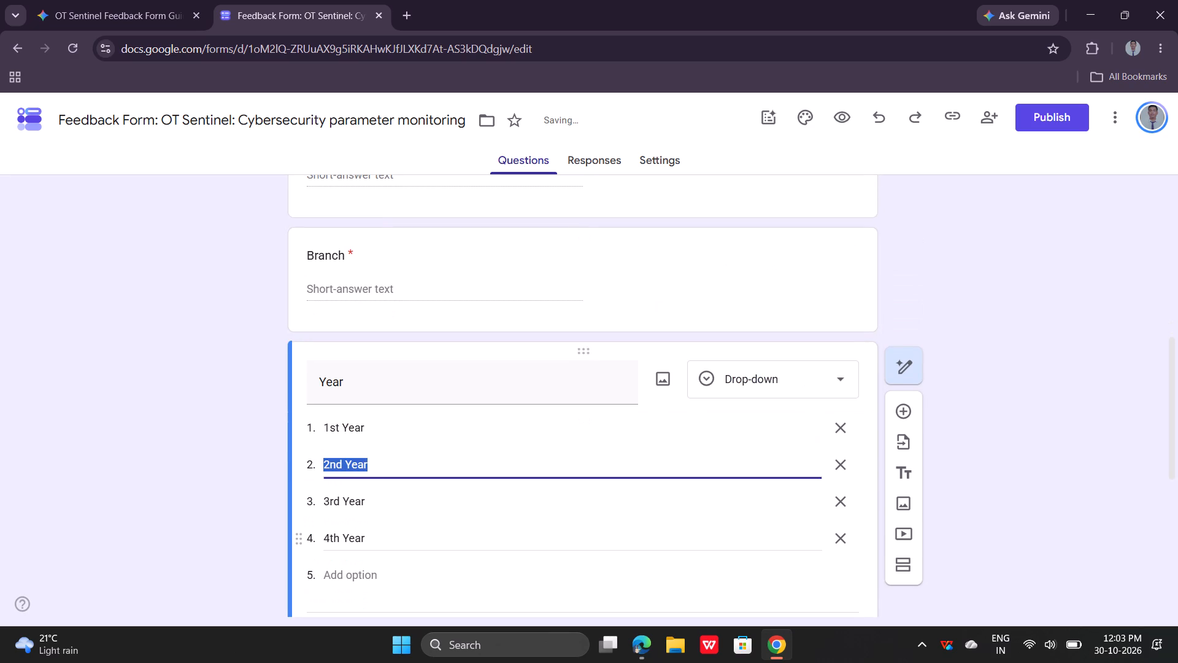
scroll(818, 561, down, 2)
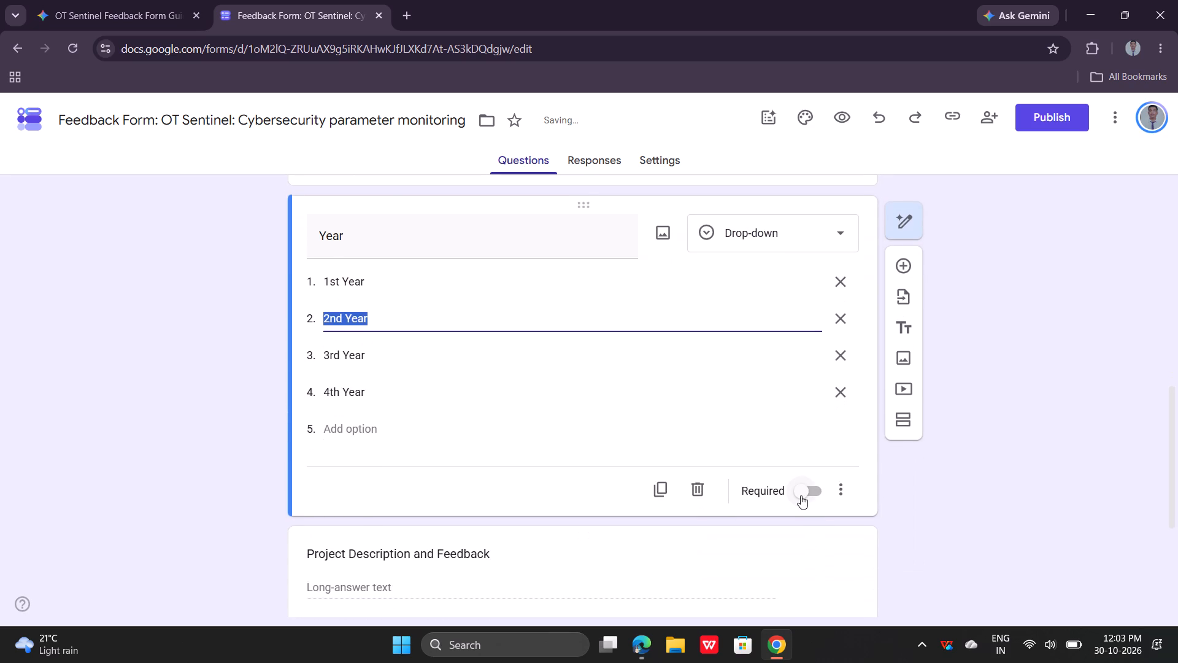
click(801, 495)
Make the Project Description and Feedback question and the Overall Project Rating question required.
scroll(801, 495, down, 3)
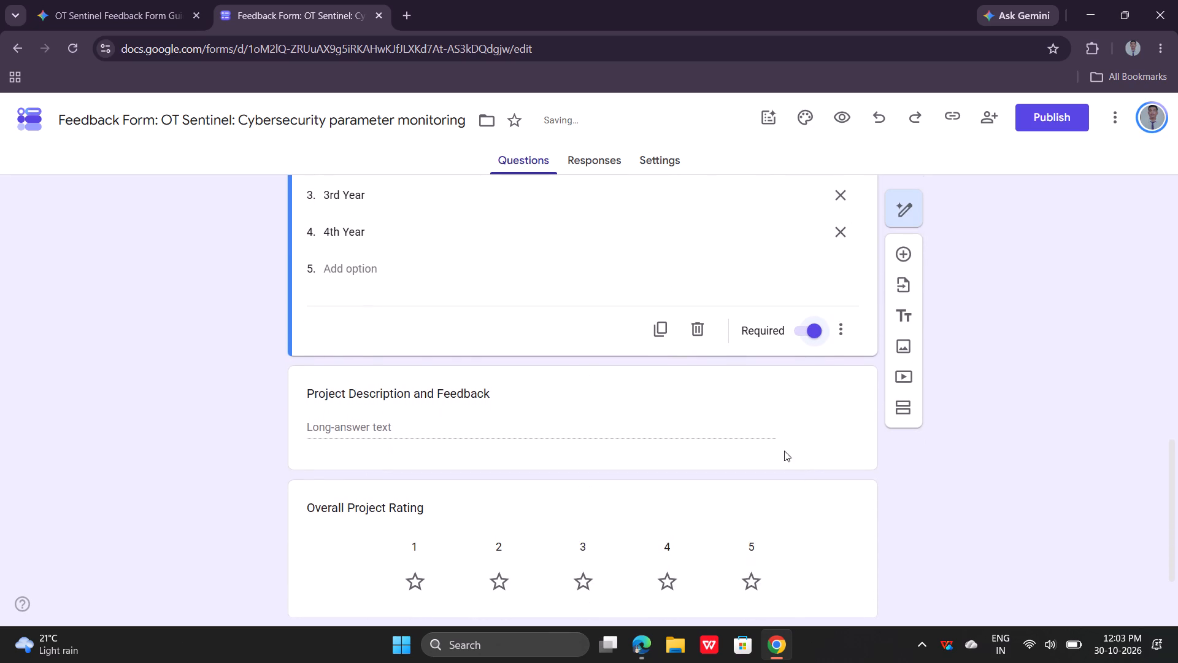
click(788, 453)
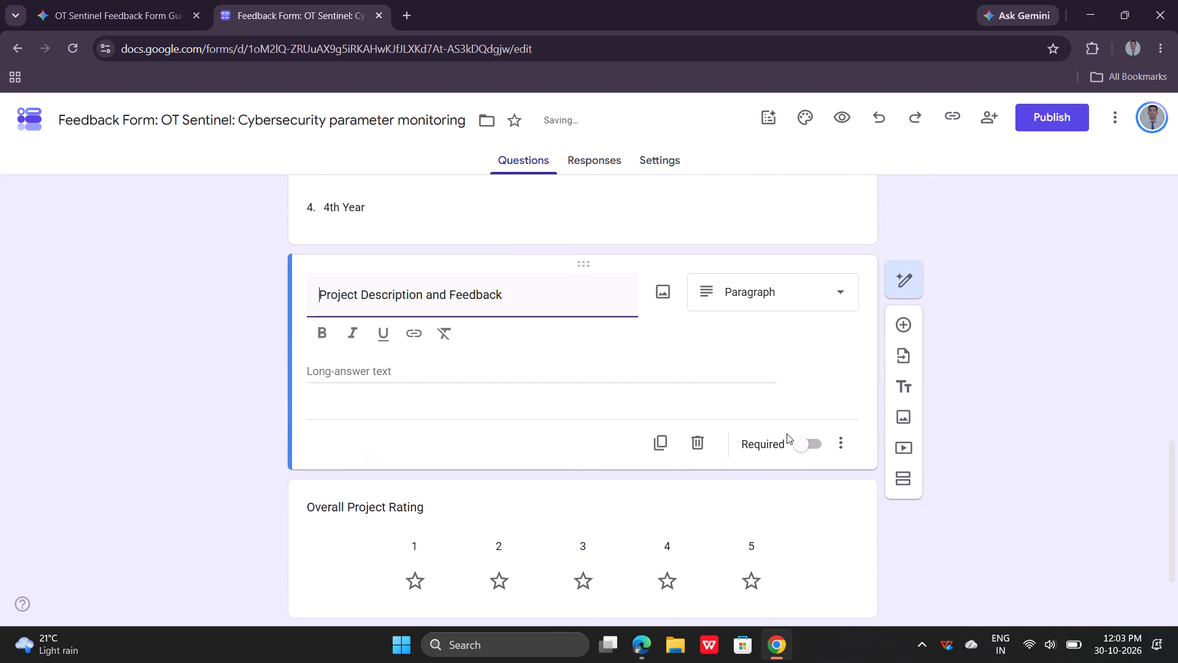
click(799, 443)
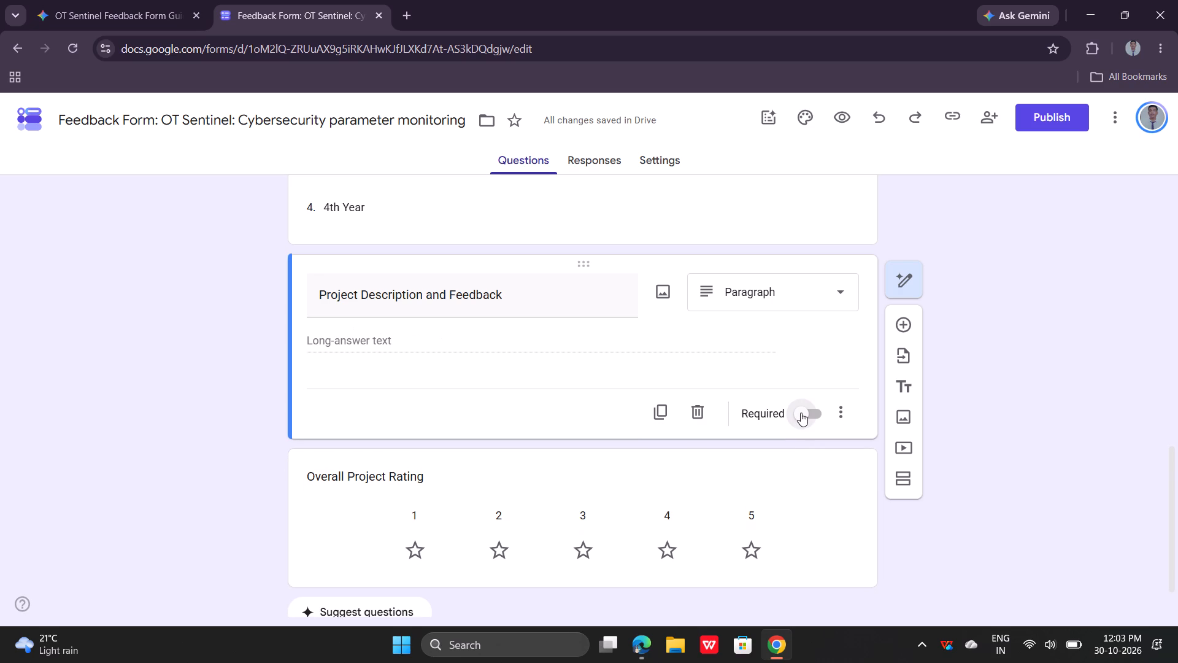
click(801, 413)
click(733, 481)
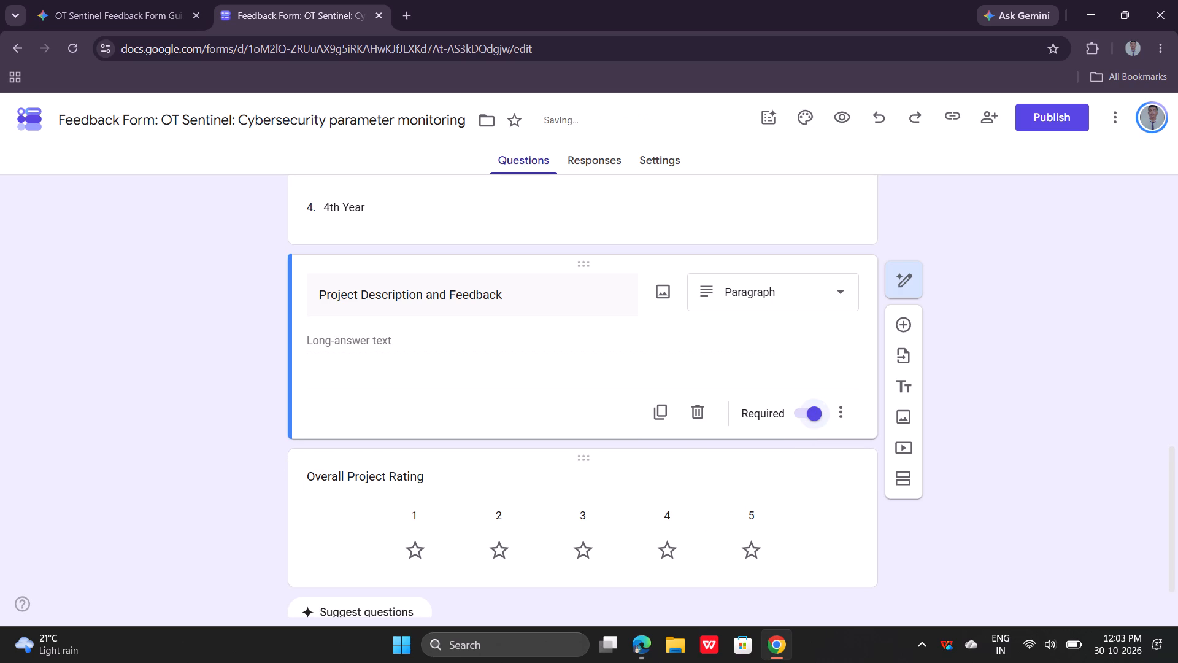
scroll(741, 555, down, 2)
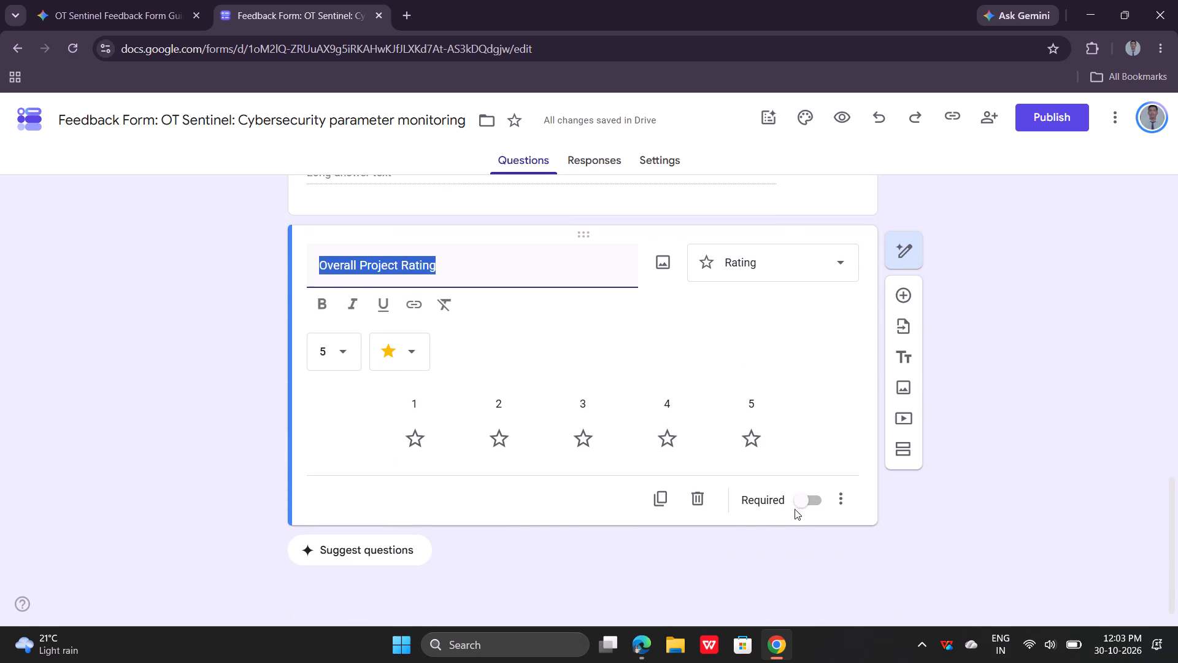
click(799, 504)
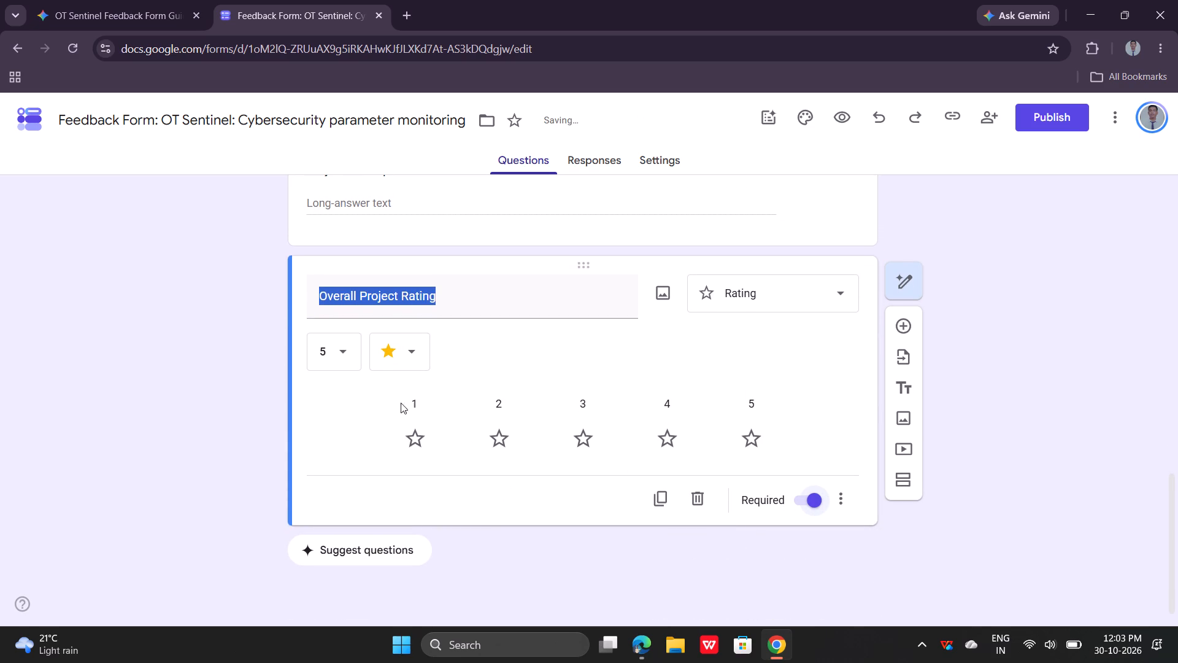
Publish the feedback form with responders set to anyone with the link.
scroll(493, 532, down, 4)
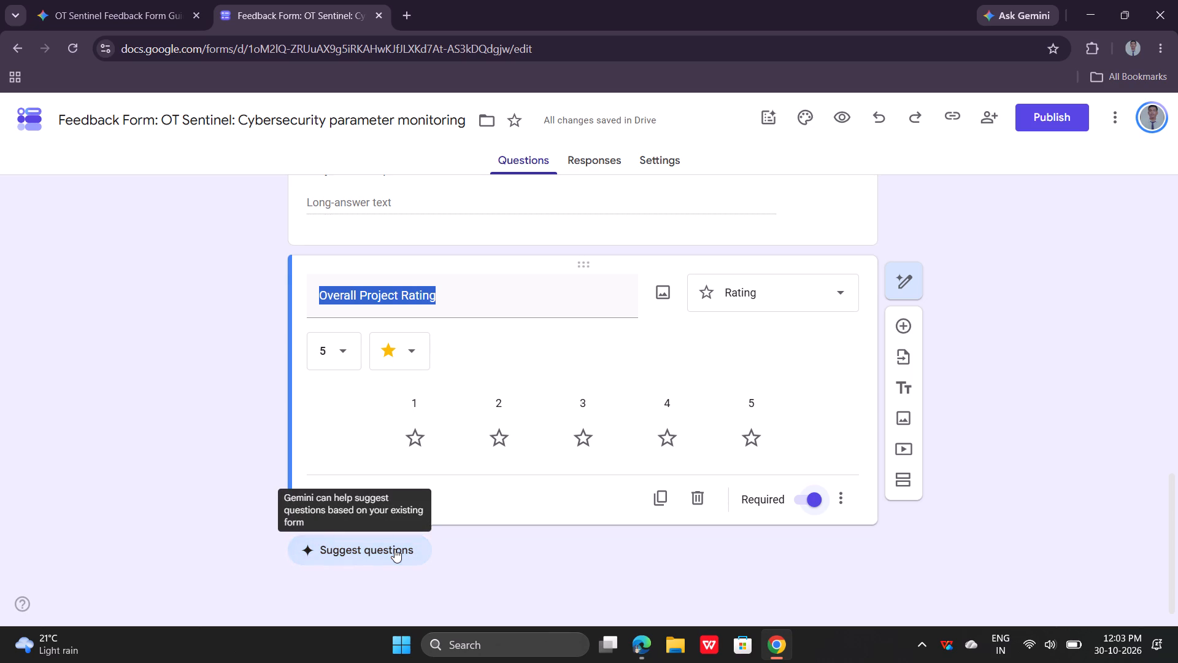
scroll(395, 549, up, 2)
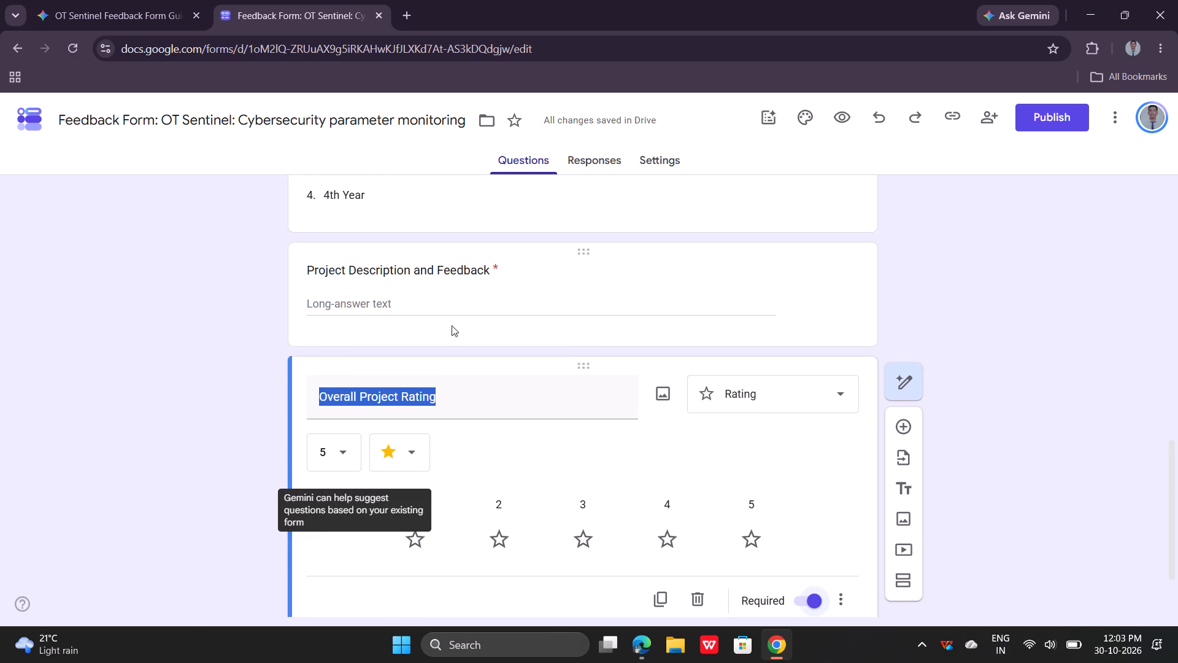
scroll(454, 537, down, 6)
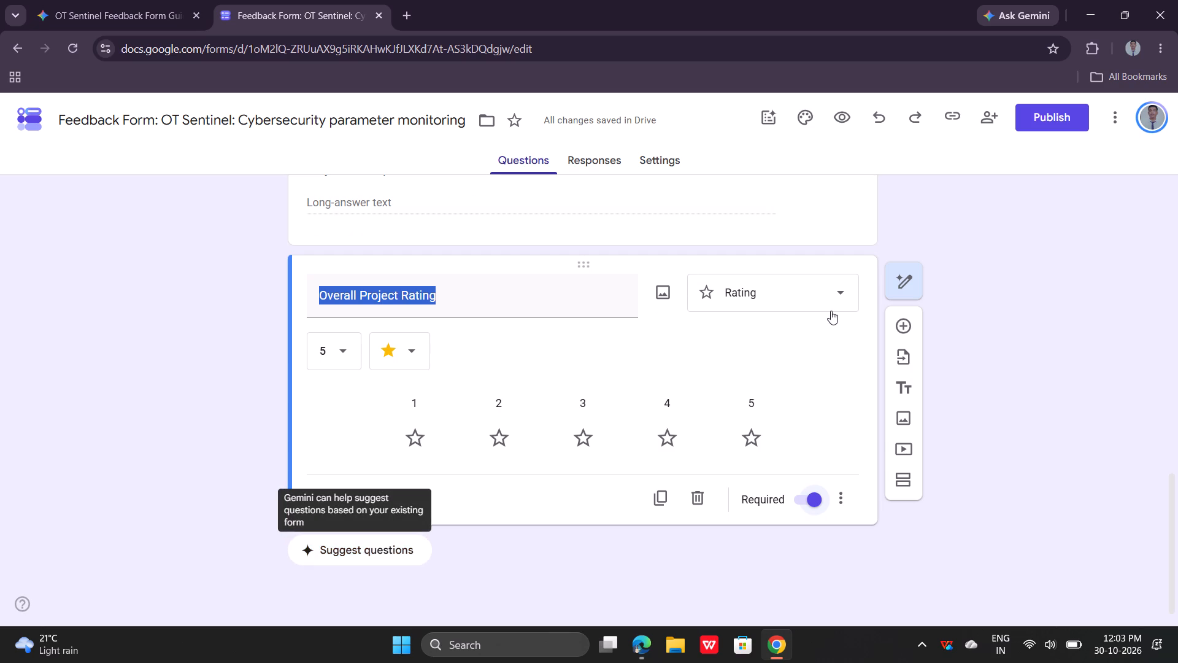
scroll(831, 311, up, 6)
click(1044, 114)
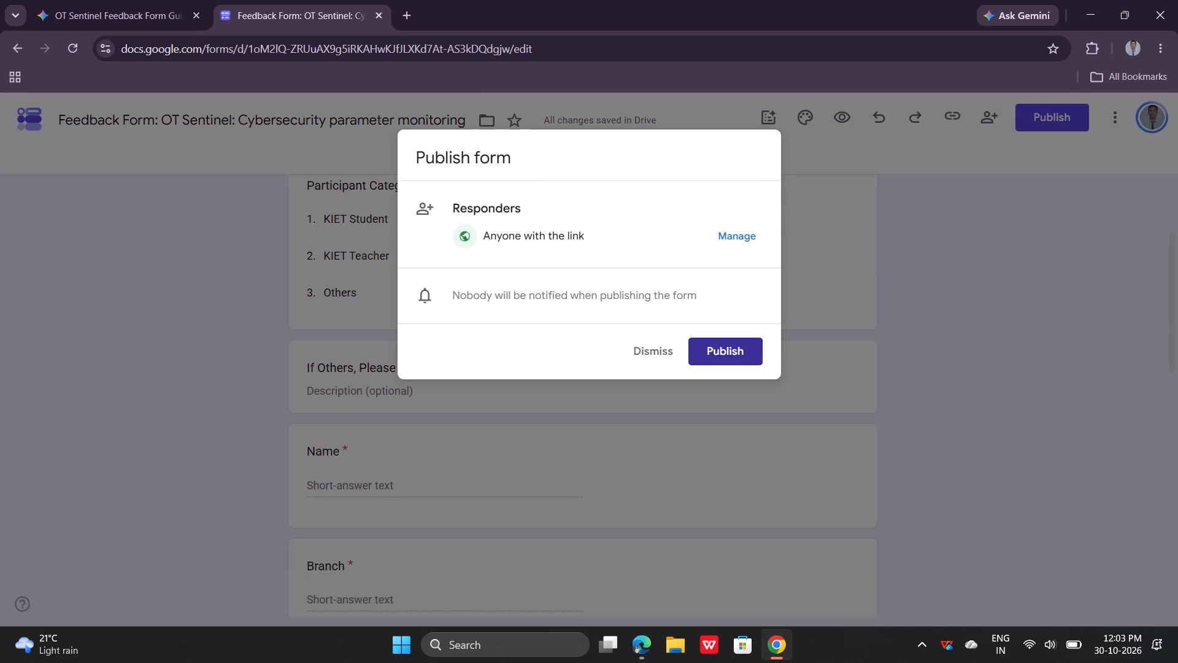
click(712, 347)
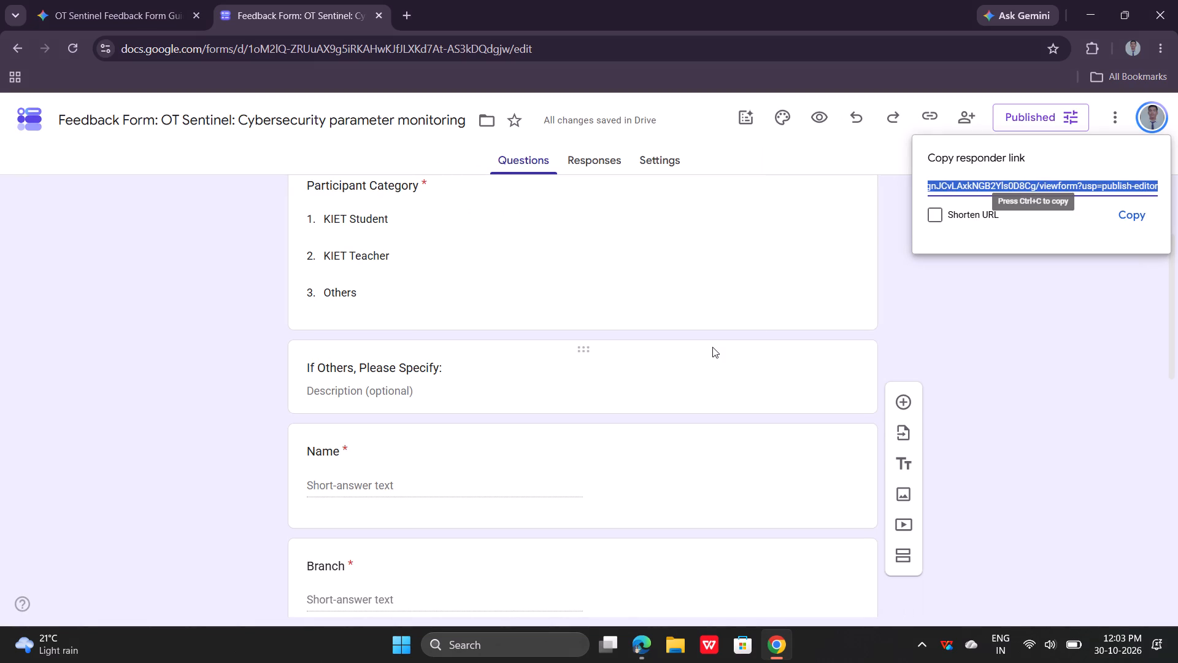
Copy the published form's full responder link without shortening it.
click(1138, 210)
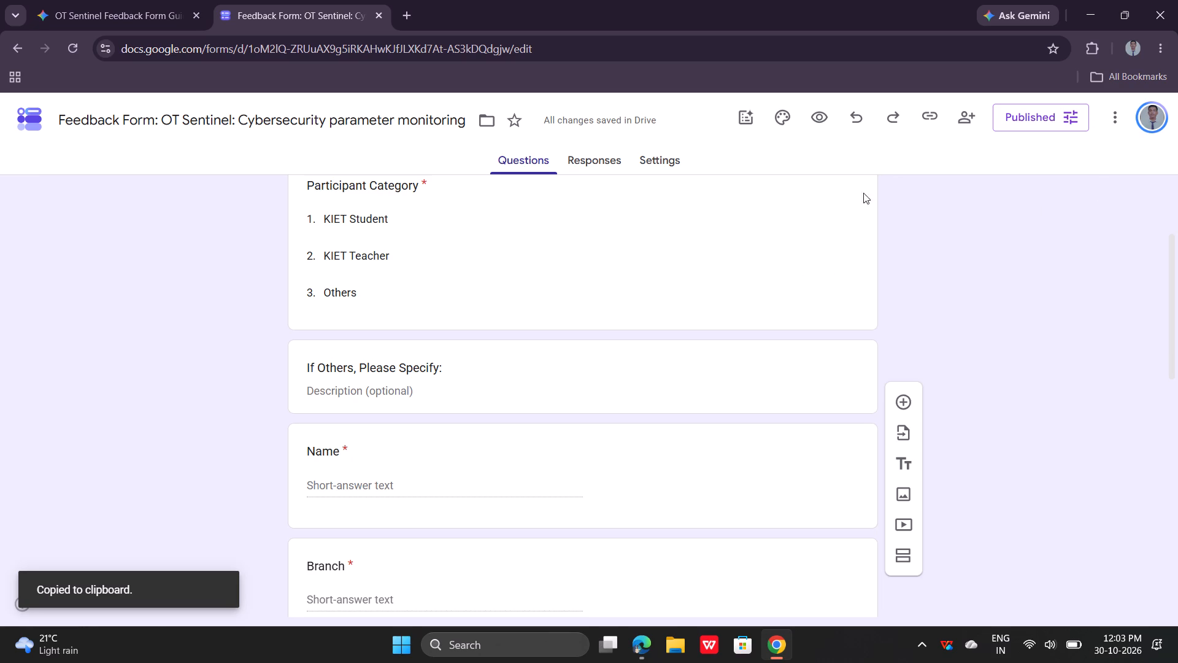
scroll(717, 246, up, 5)
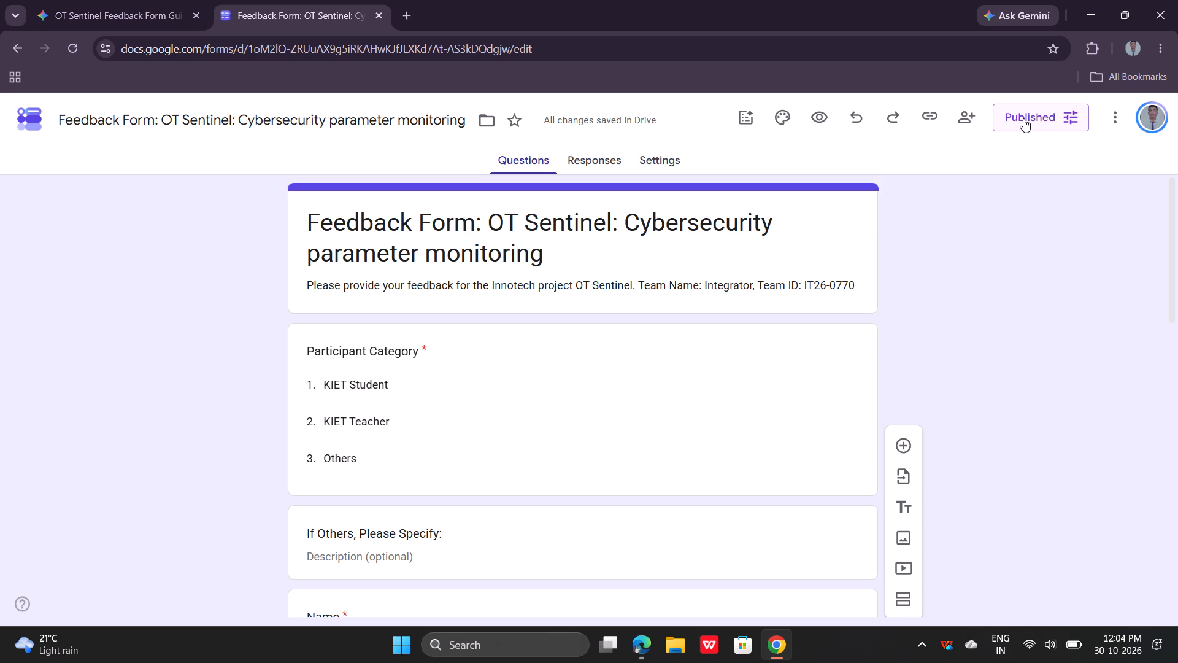
Open Notepad from the pinned apps.
click(401, 644)
click(487, 519)
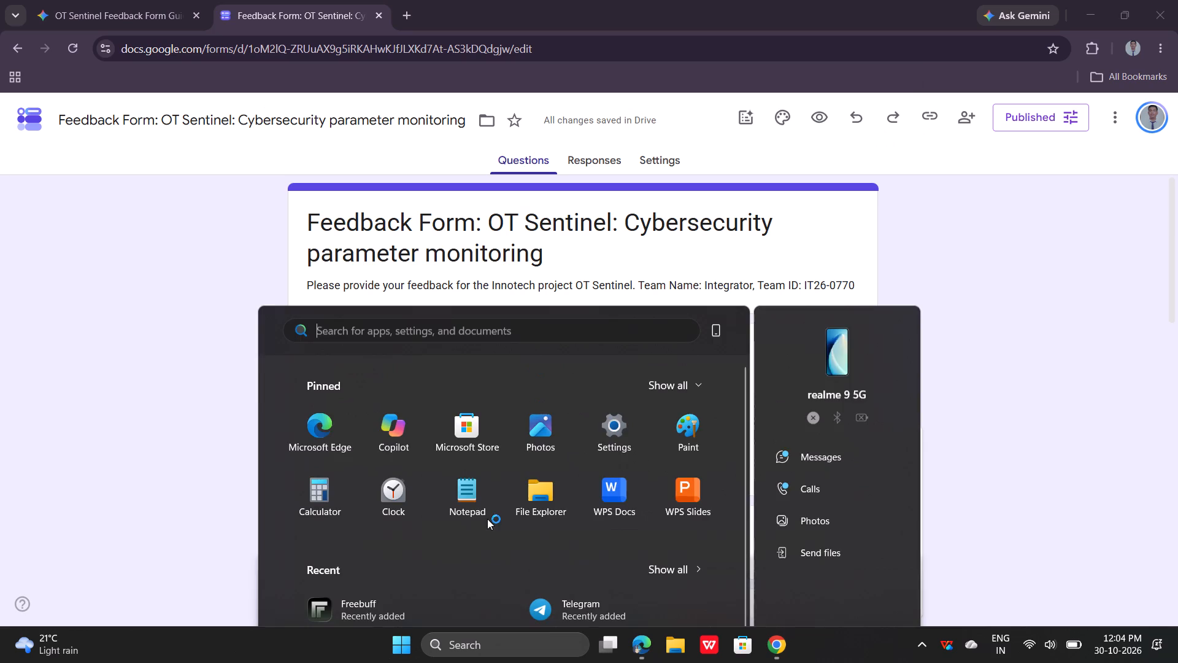
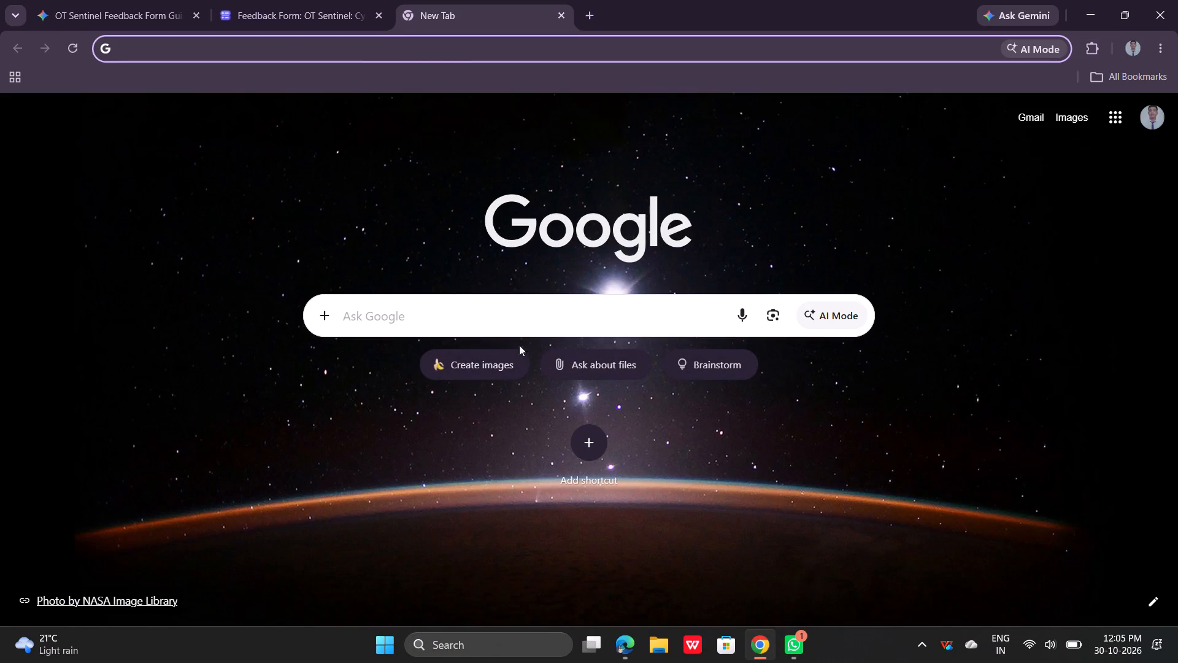
click(626, 646)
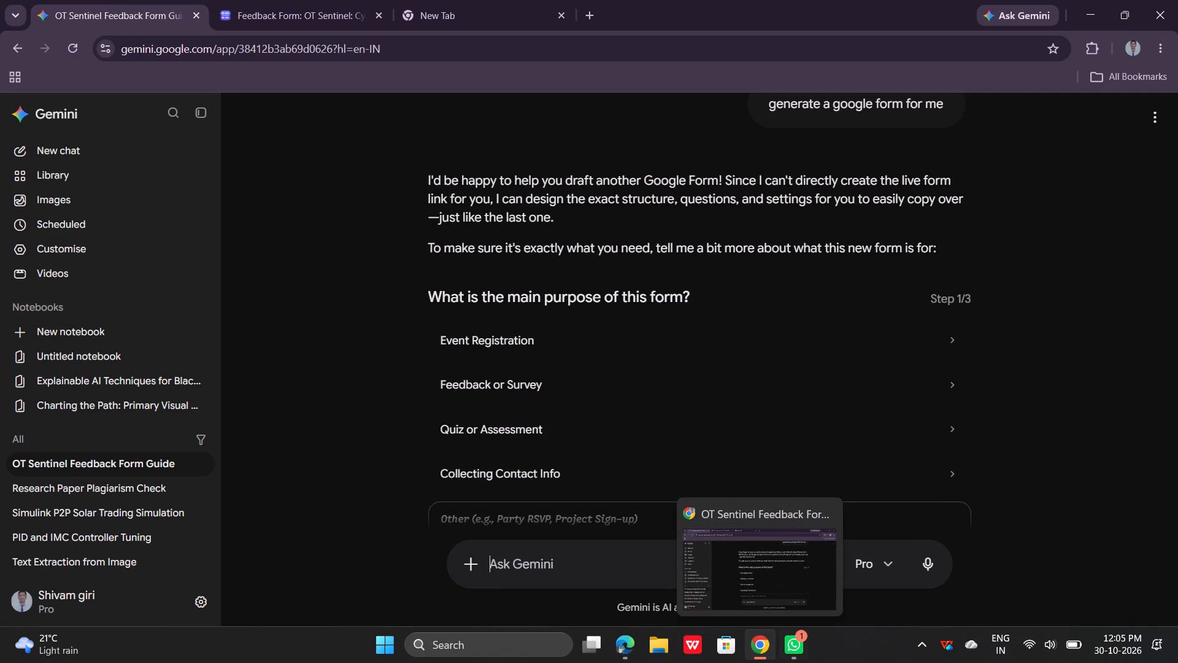
click(329, 14)
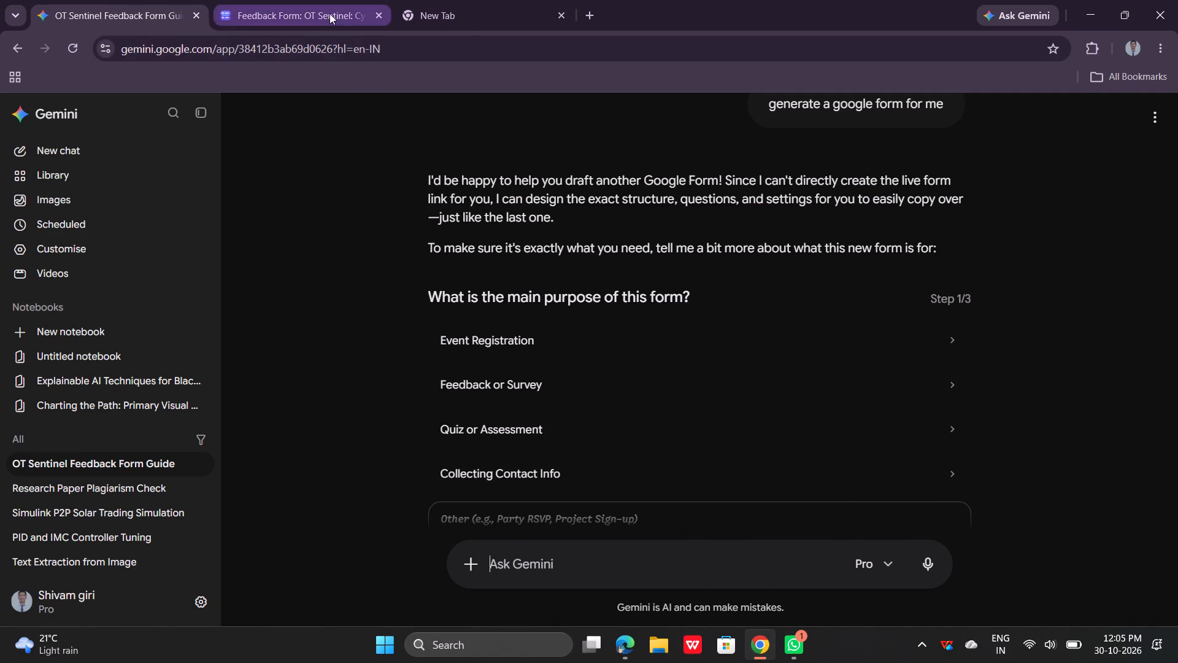
scroll(614, 422, down, 8)
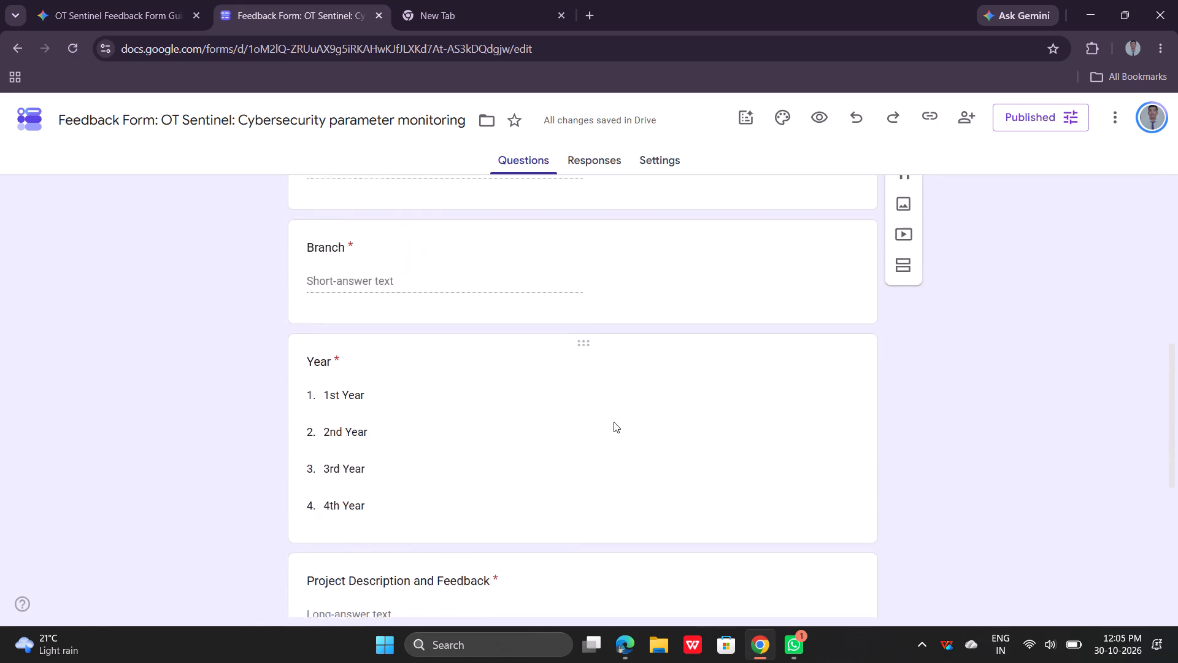
scroll(614, 422, down, 1)
scroll(614, 422, up, 6)
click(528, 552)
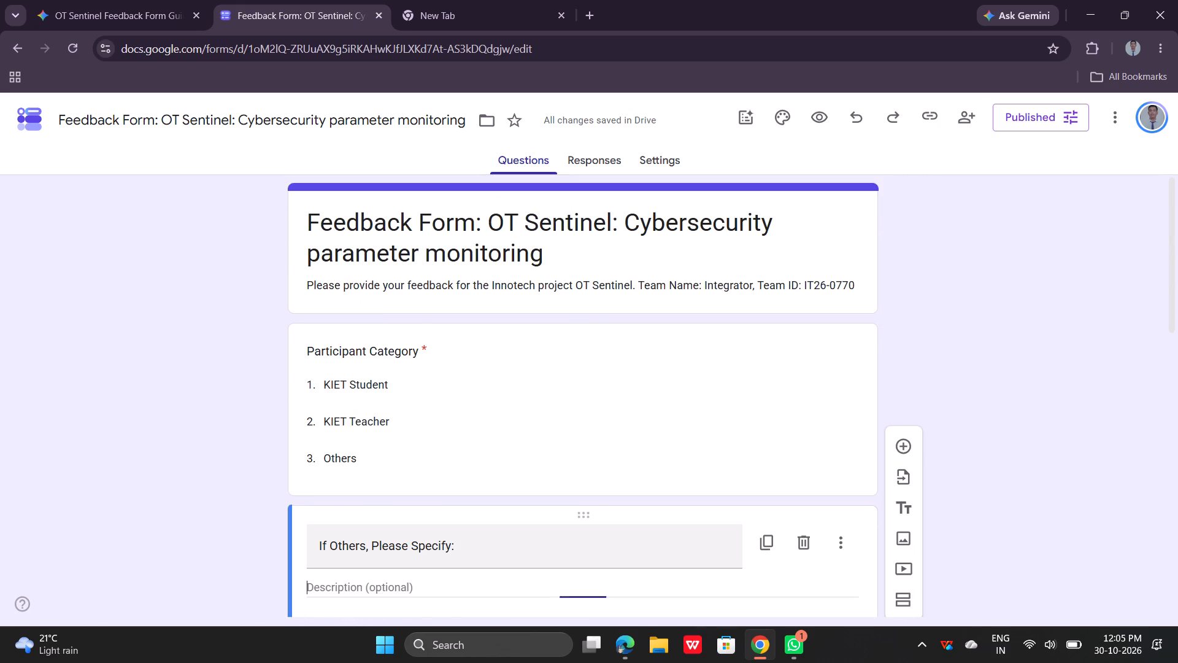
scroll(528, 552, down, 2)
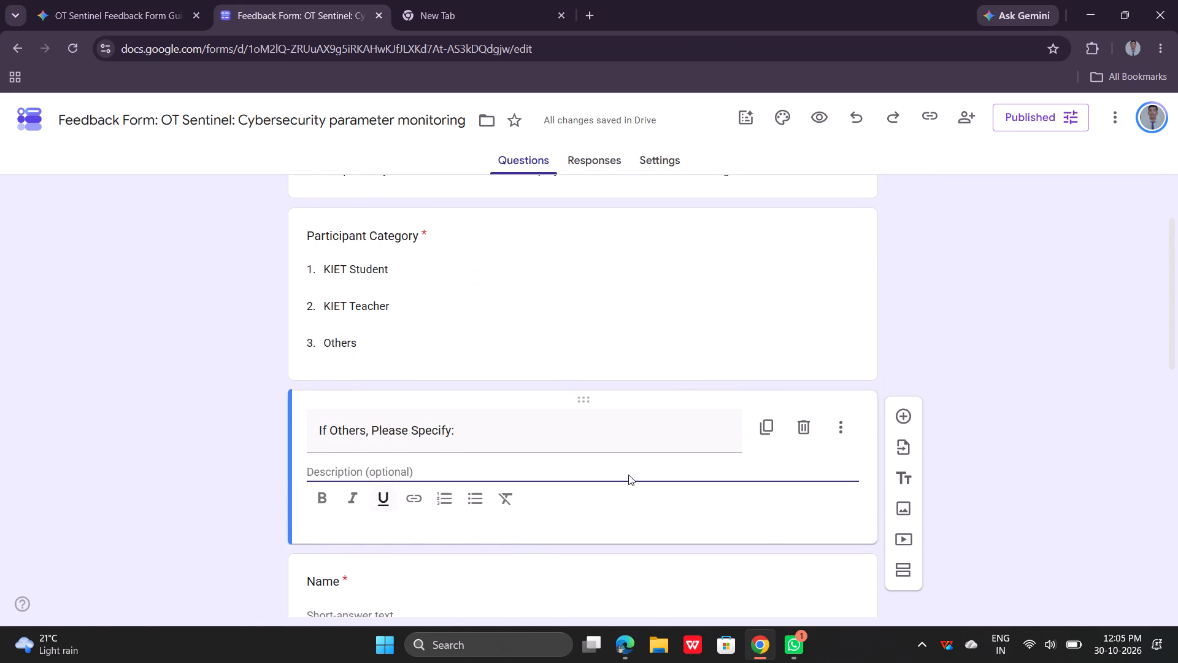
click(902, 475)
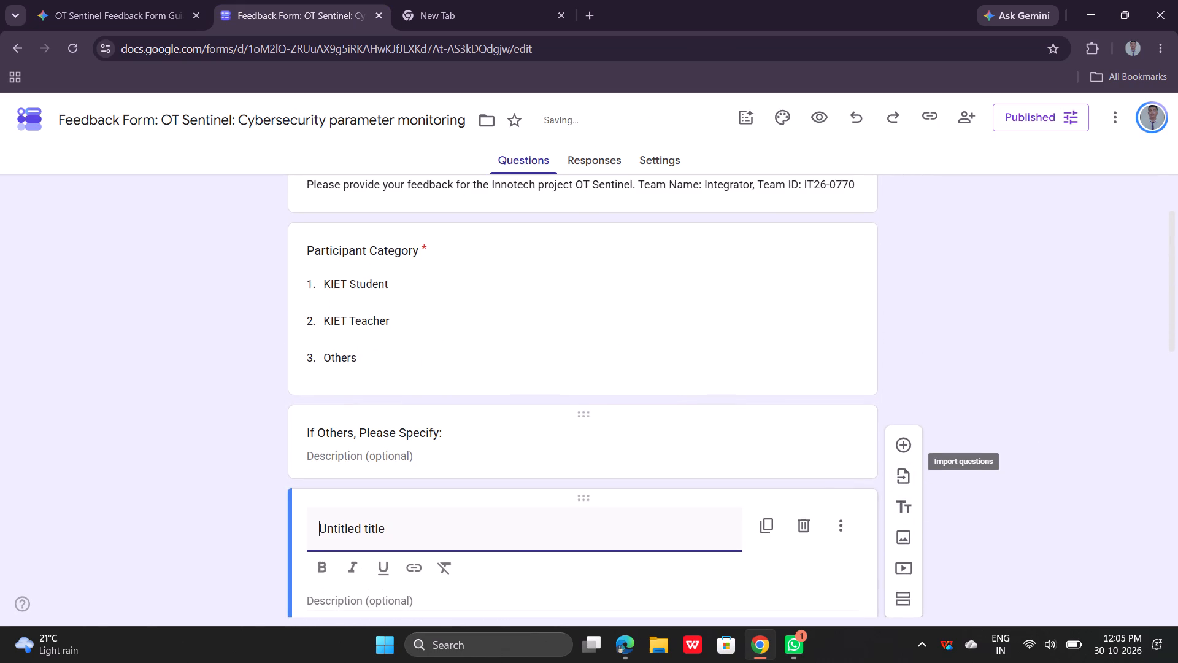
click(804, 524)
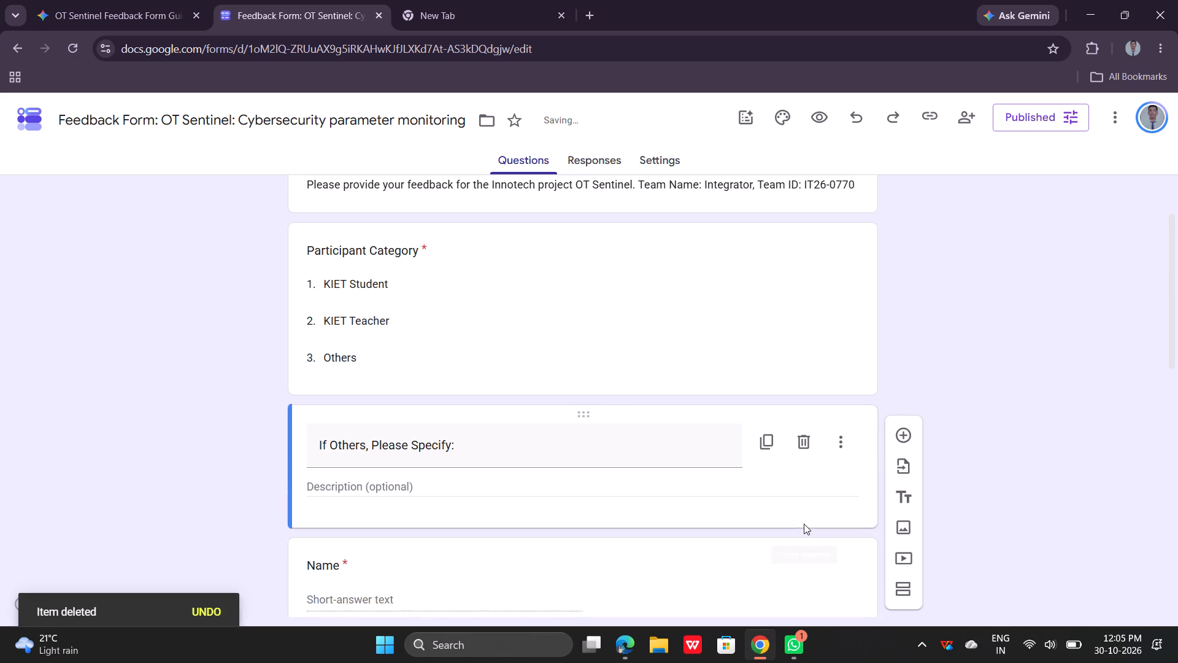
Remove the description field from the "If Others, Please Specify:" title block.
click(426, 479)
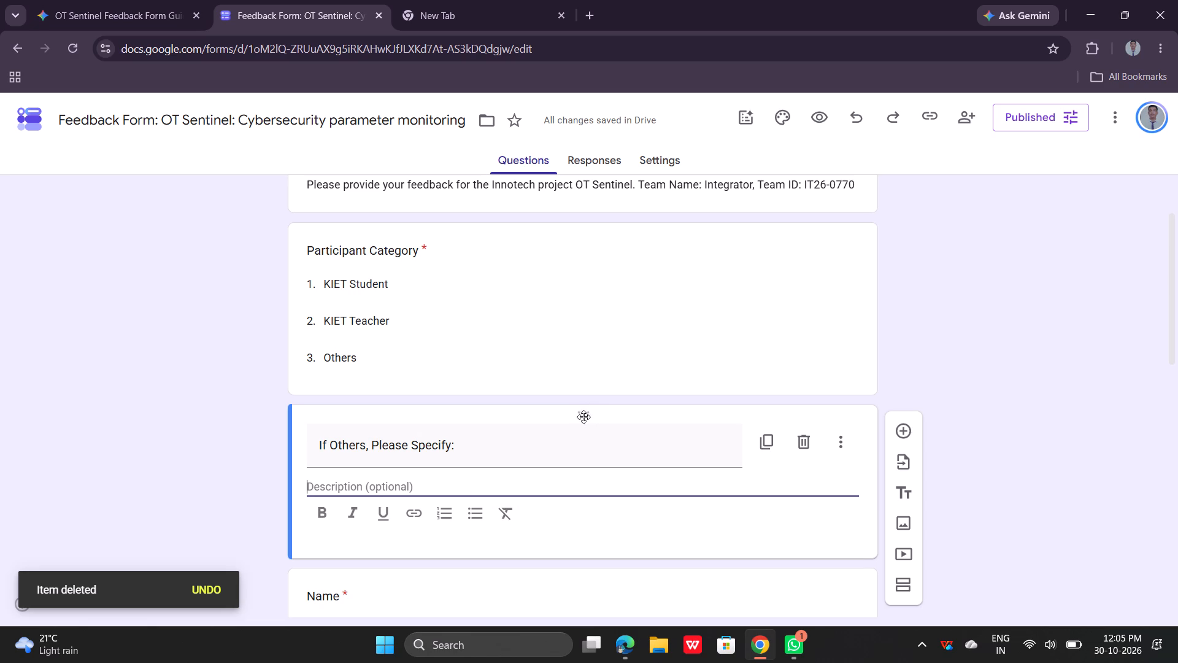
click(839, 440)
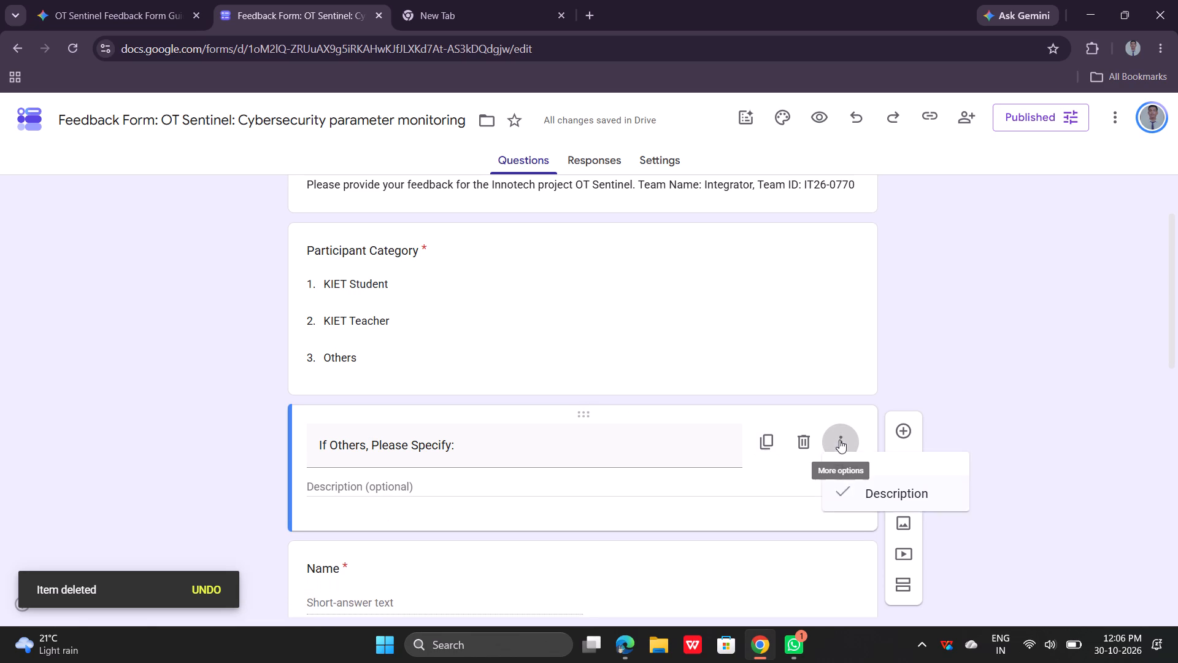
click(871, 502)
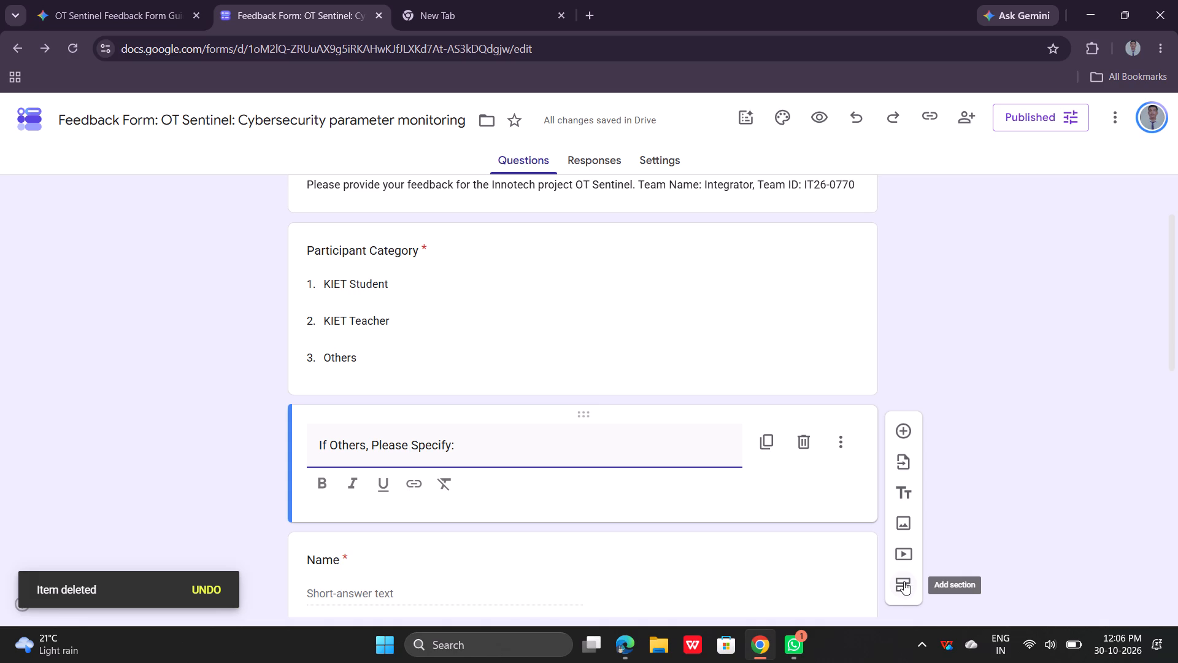
Add a new question directly below the "If Others, Please Specify:" title block.
click(899, 429)
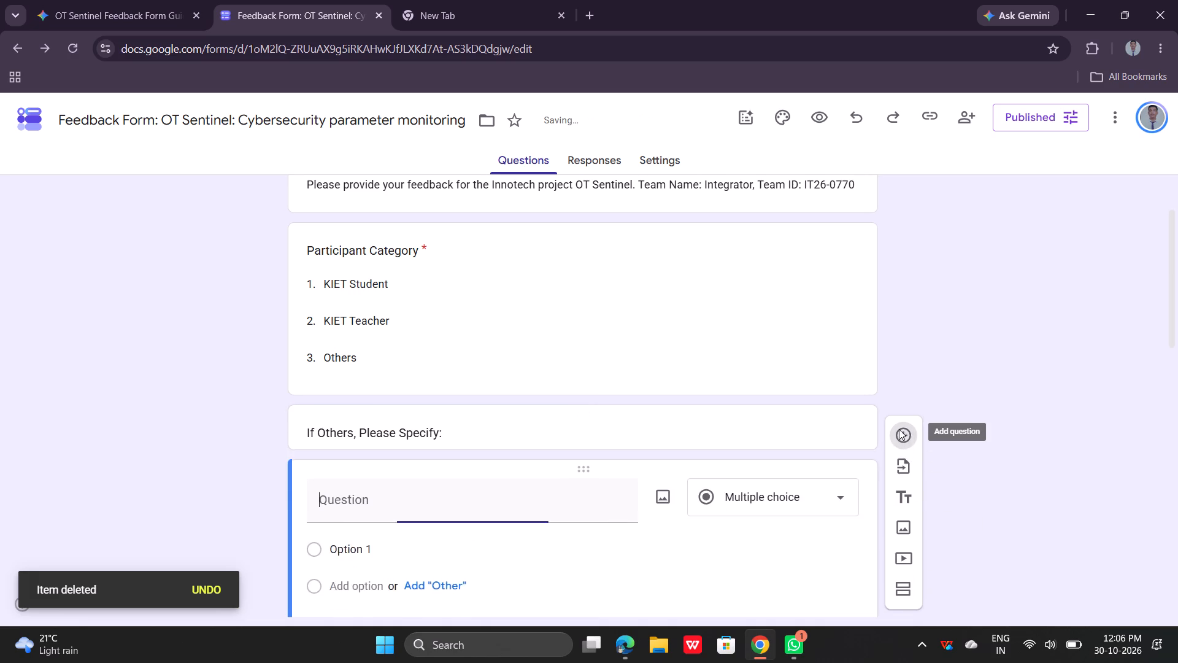
scroll(406, 508, down, 1)
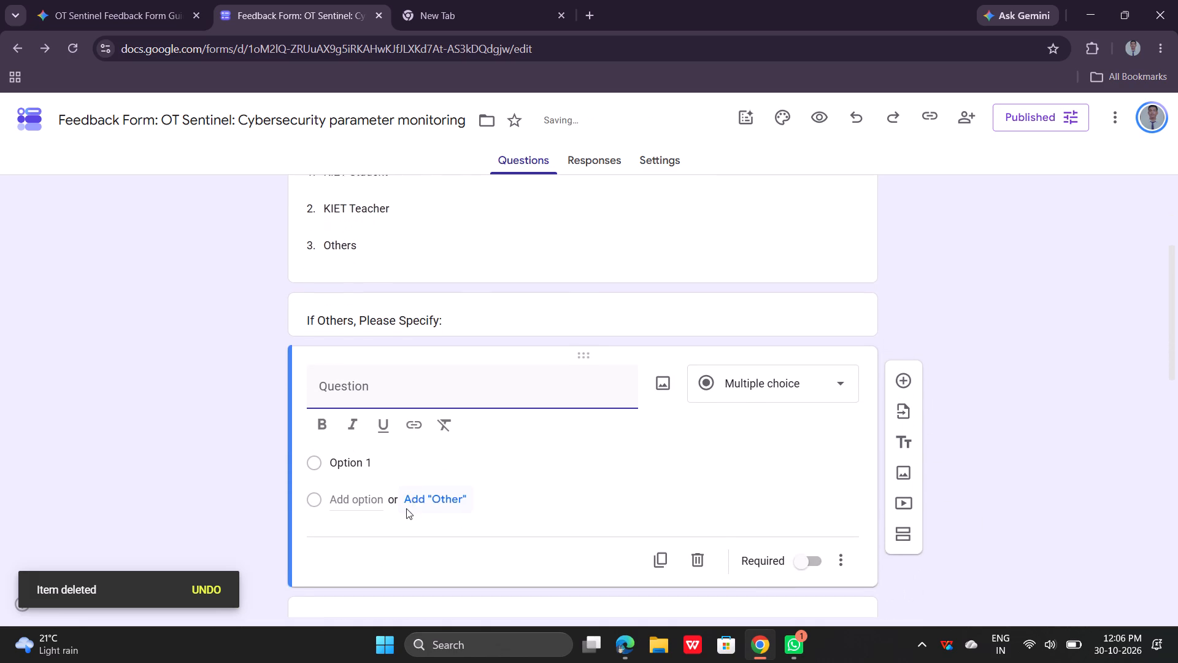
scroll(406, 508, down, 1)
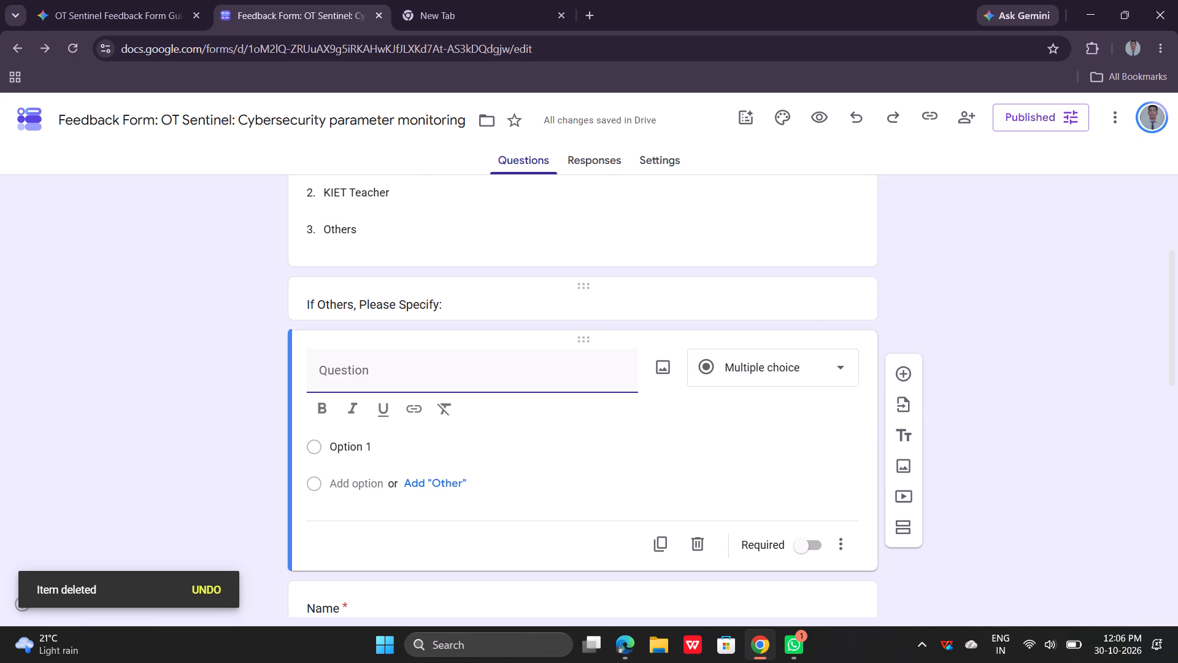
Delete the "If Others, Please Specify:" title block.
click(844, 309)
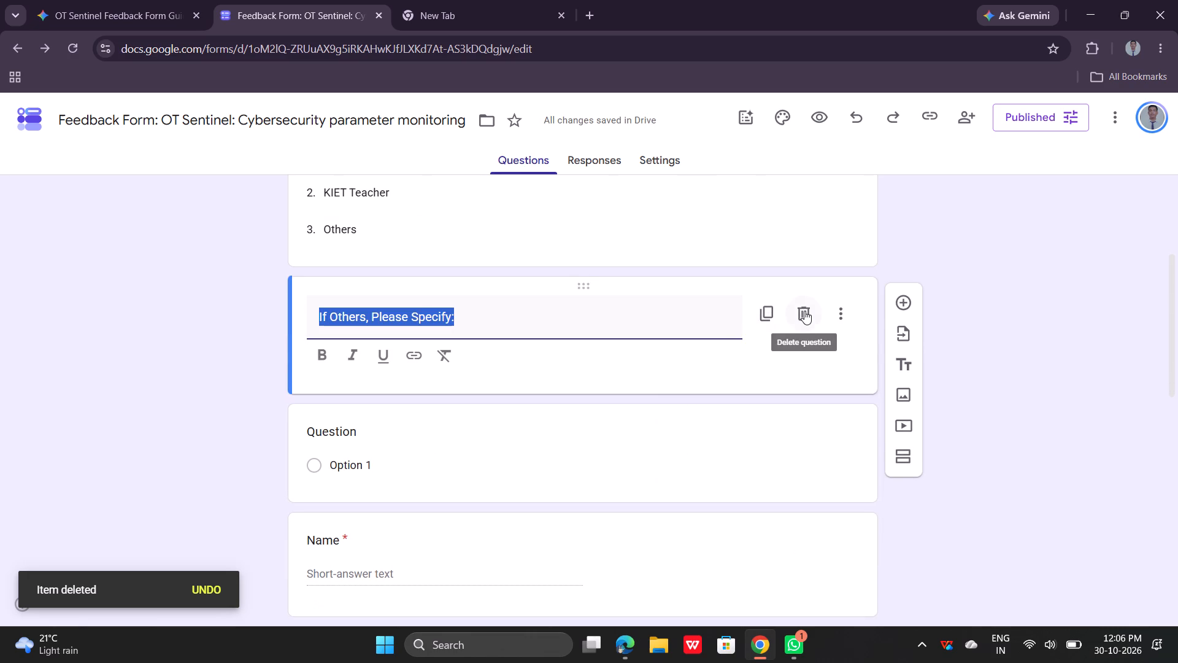
click(804, 311)
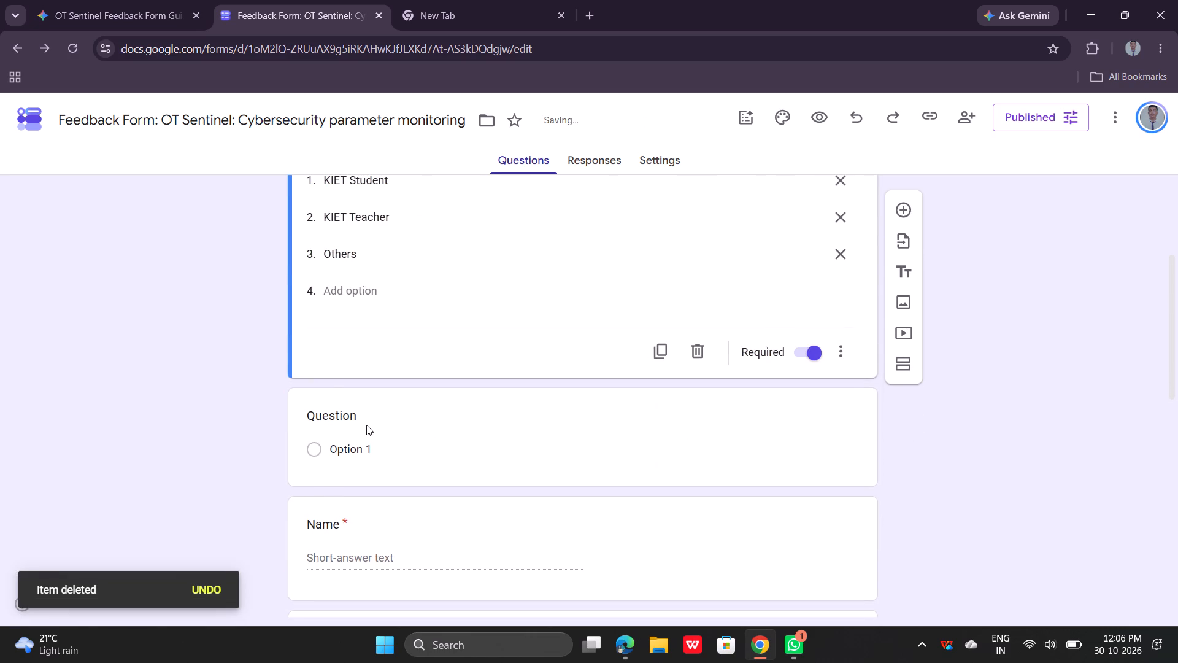
Title the new question below Participant Category "If other, Please Specify:" as a short-answer question.
click(366, 425)
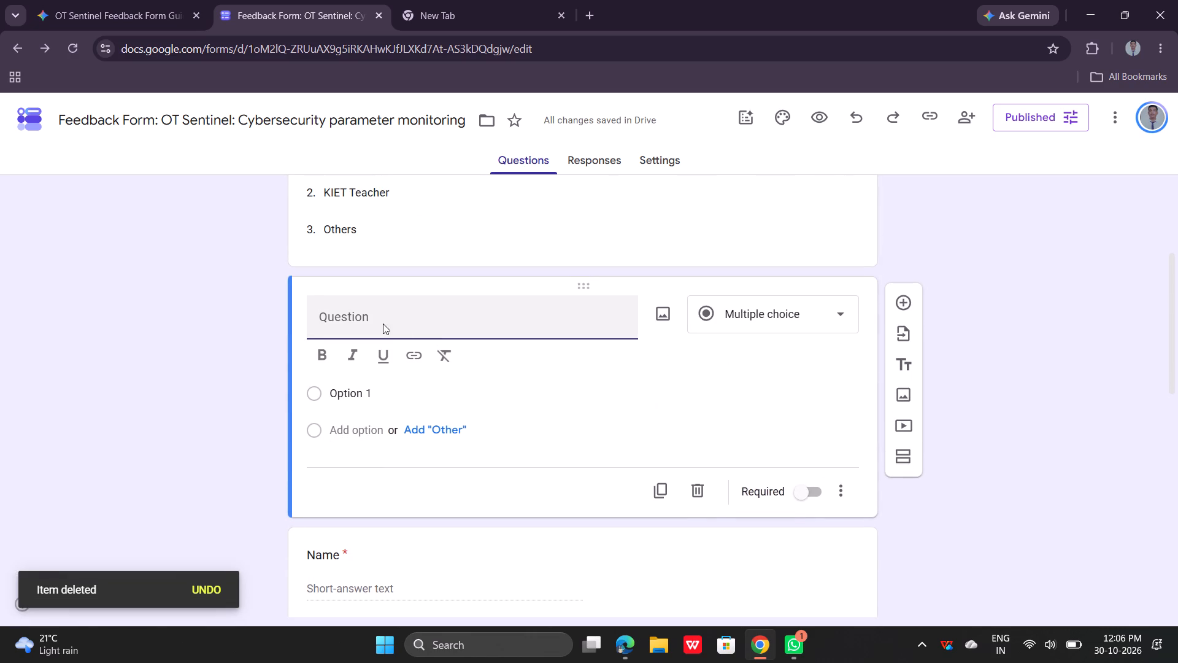
click(383, 324)
key(shift+i)
text(f)
key(space)
text(other)
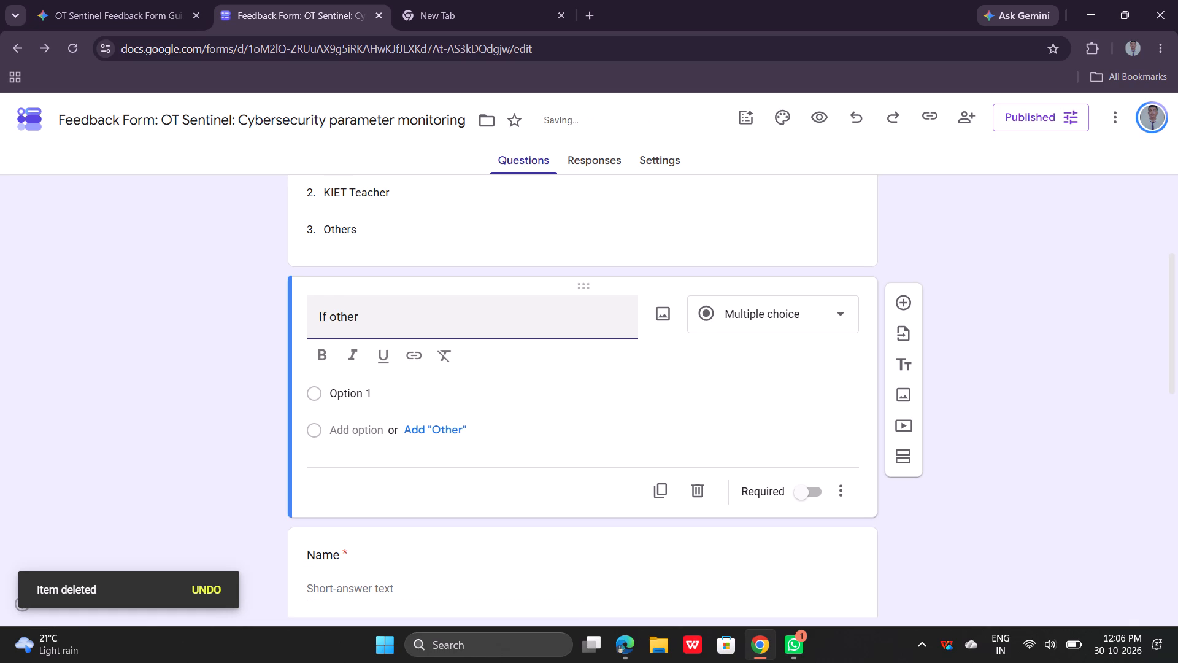
text(,)
key(space)
text(Pla)
key(BackSpace)
text(ease)
key(space)
text(Specify)
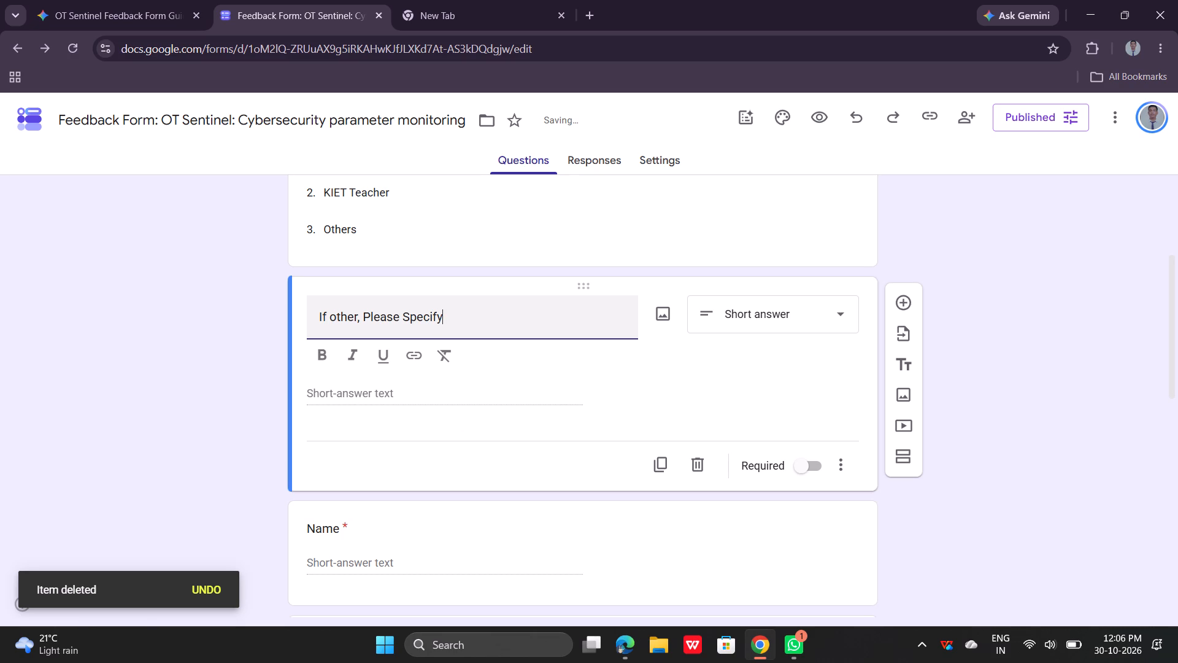
key(shift+colon)
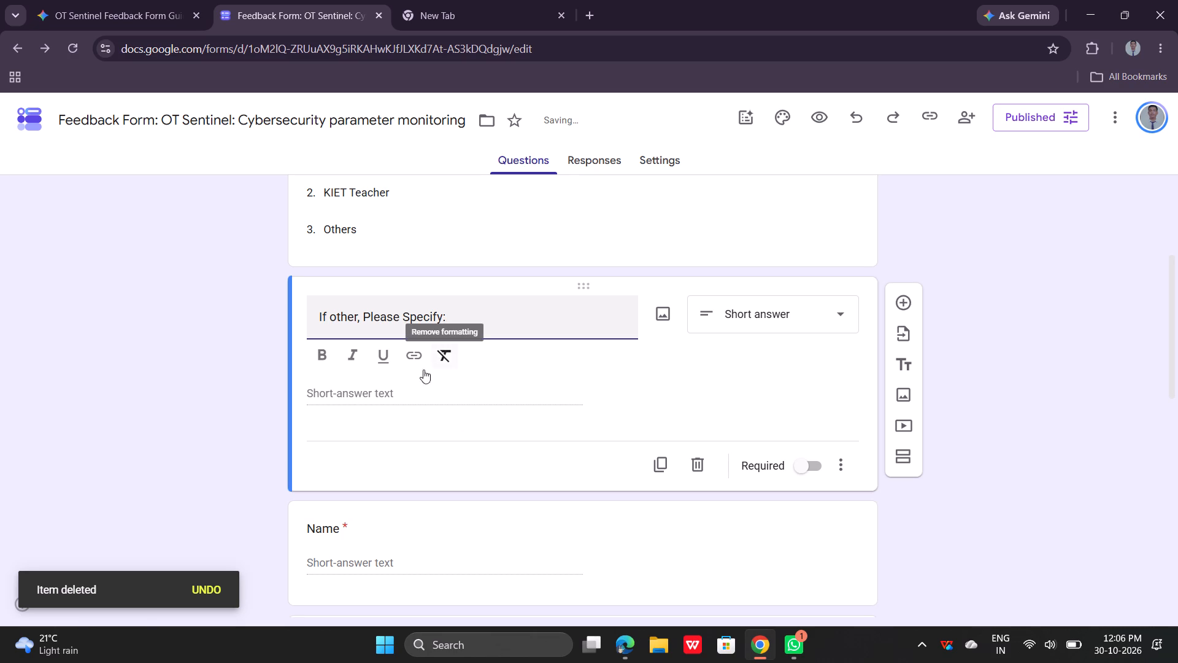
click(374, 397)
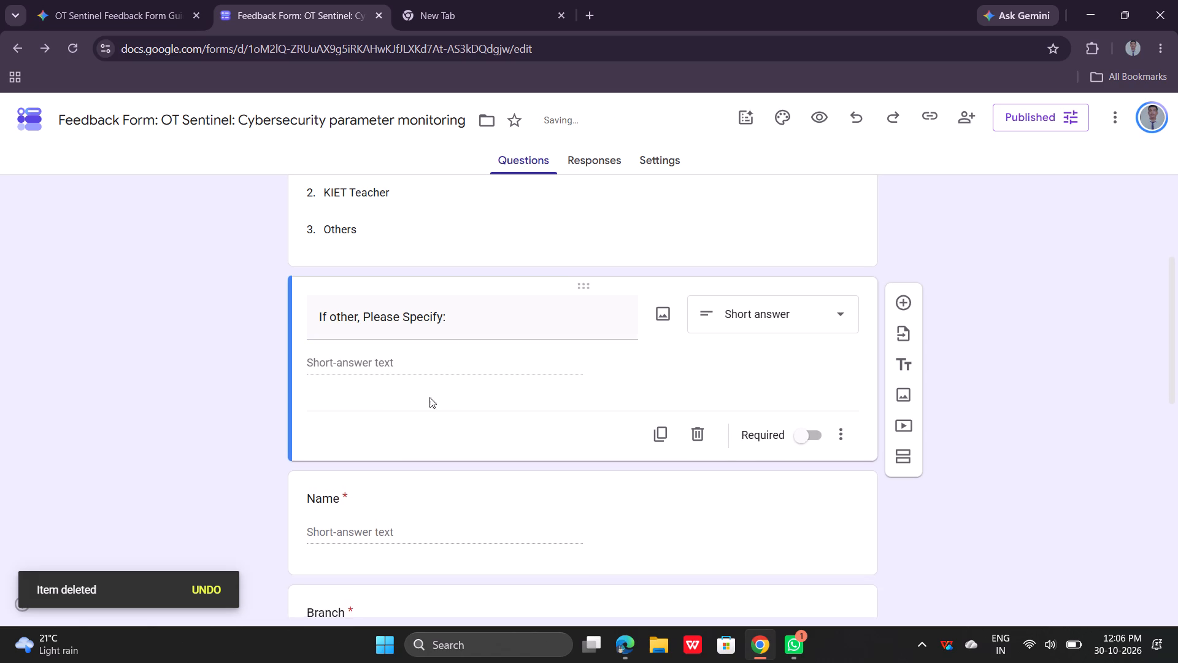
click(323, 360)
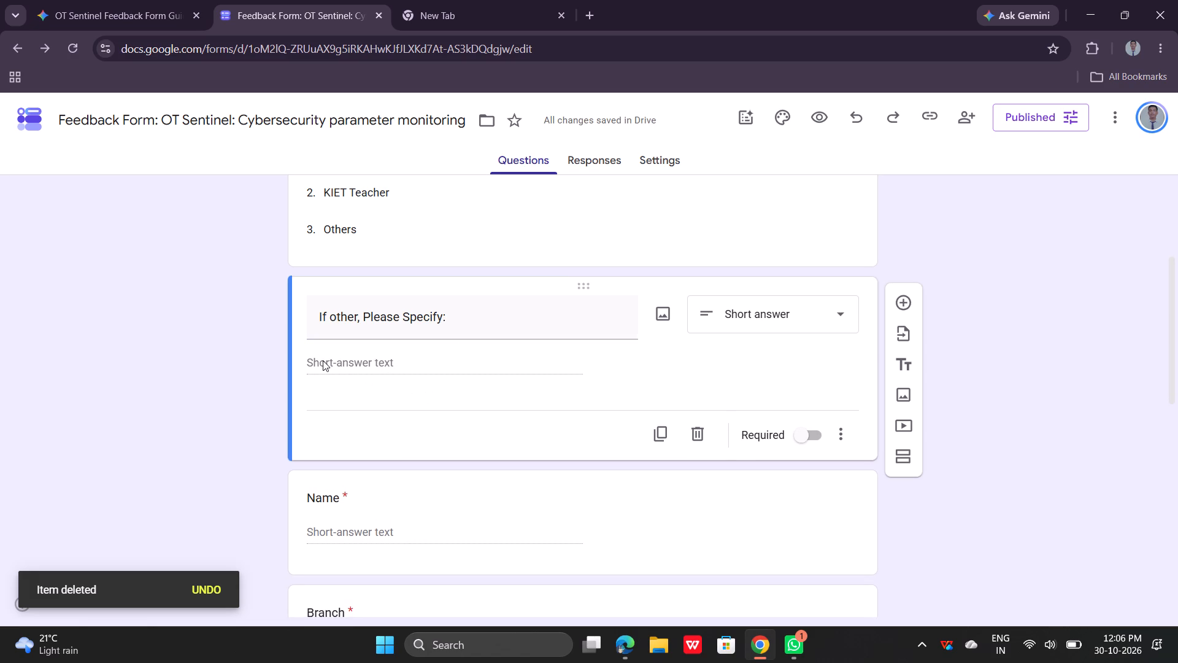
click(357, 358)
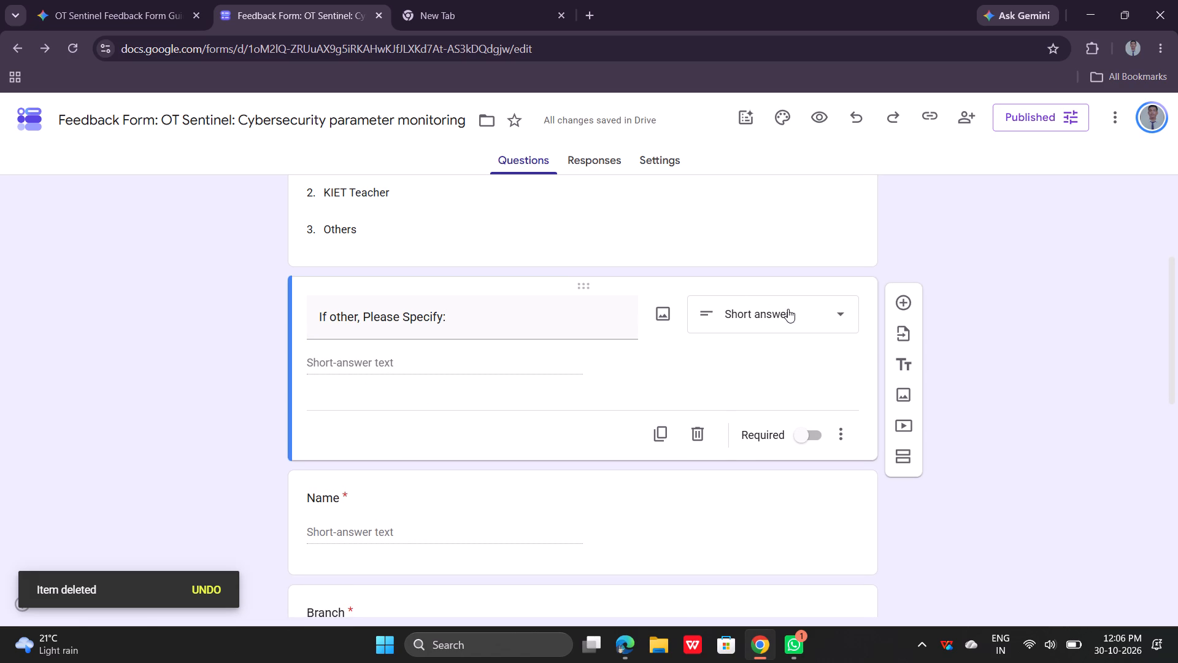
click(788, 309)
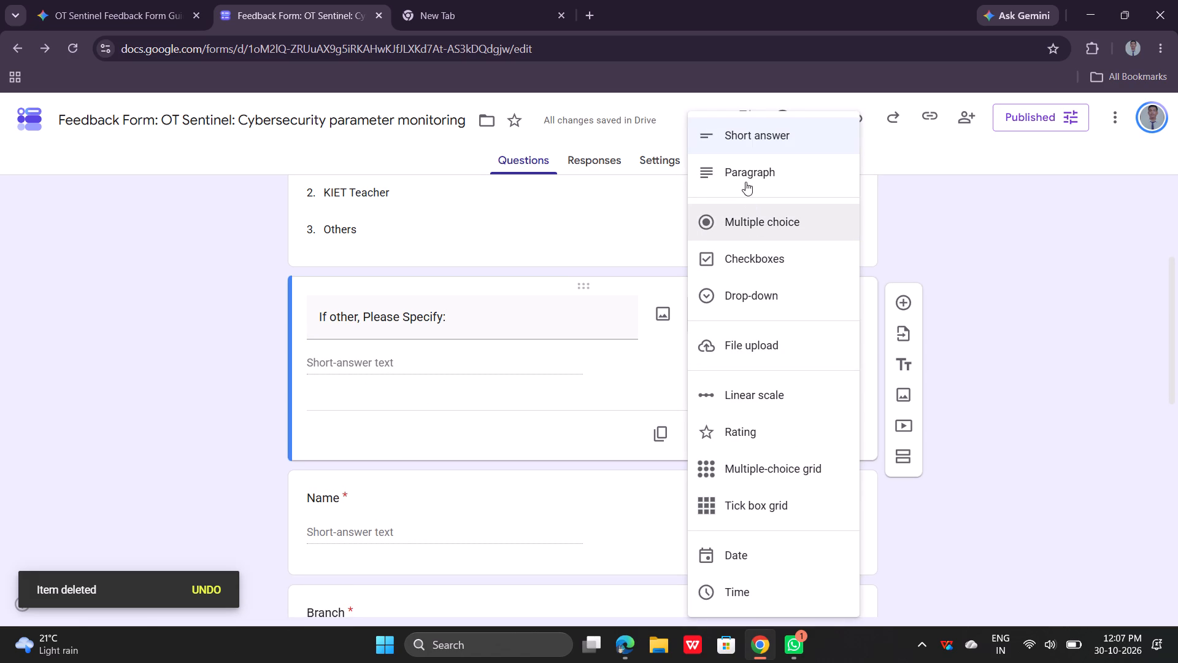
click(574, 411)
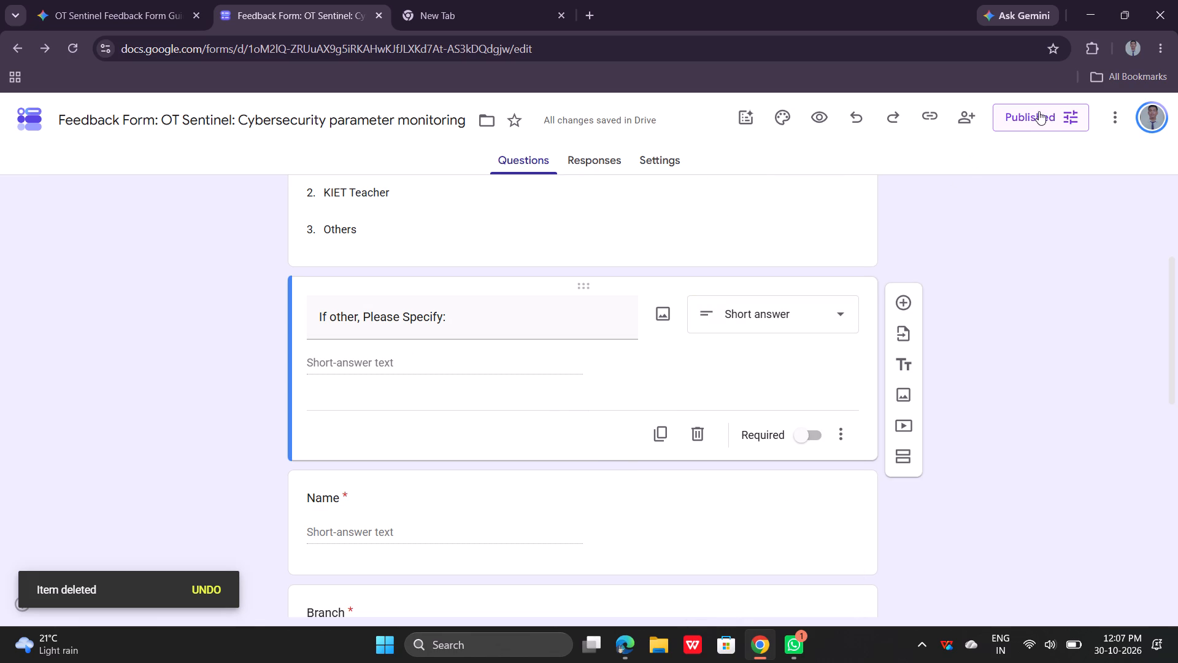
Review the whole form from its header through to the Overall Project Rating question.
scroll(726, 486, down, 8)
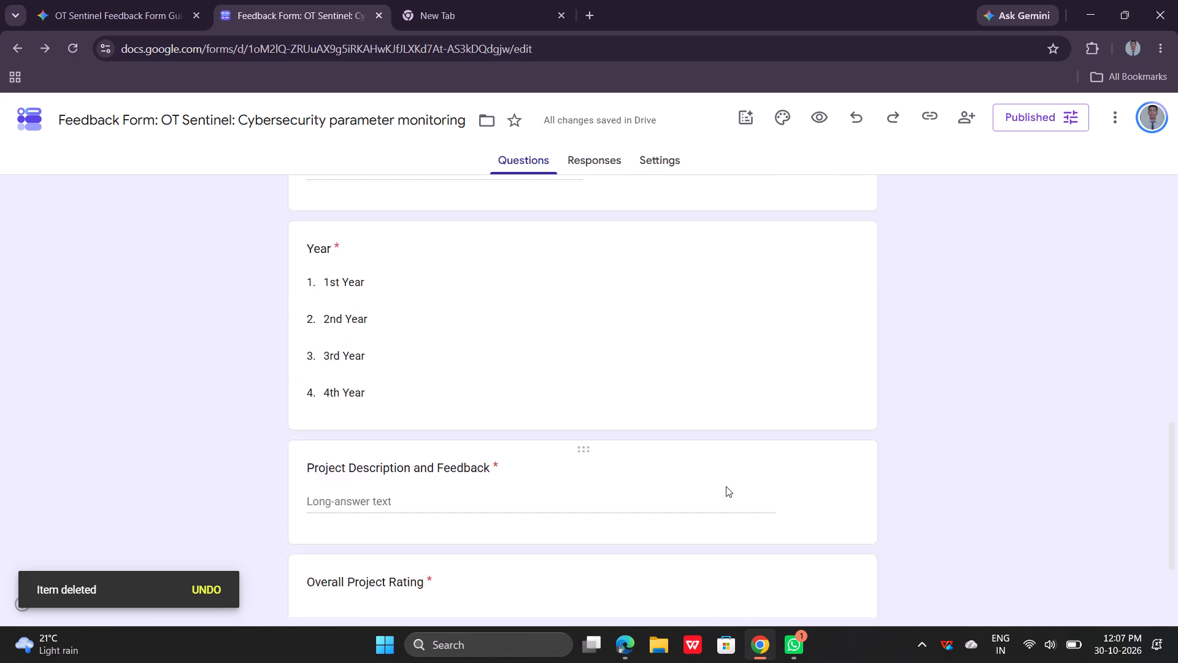
scroll(726, 486, up, 7)
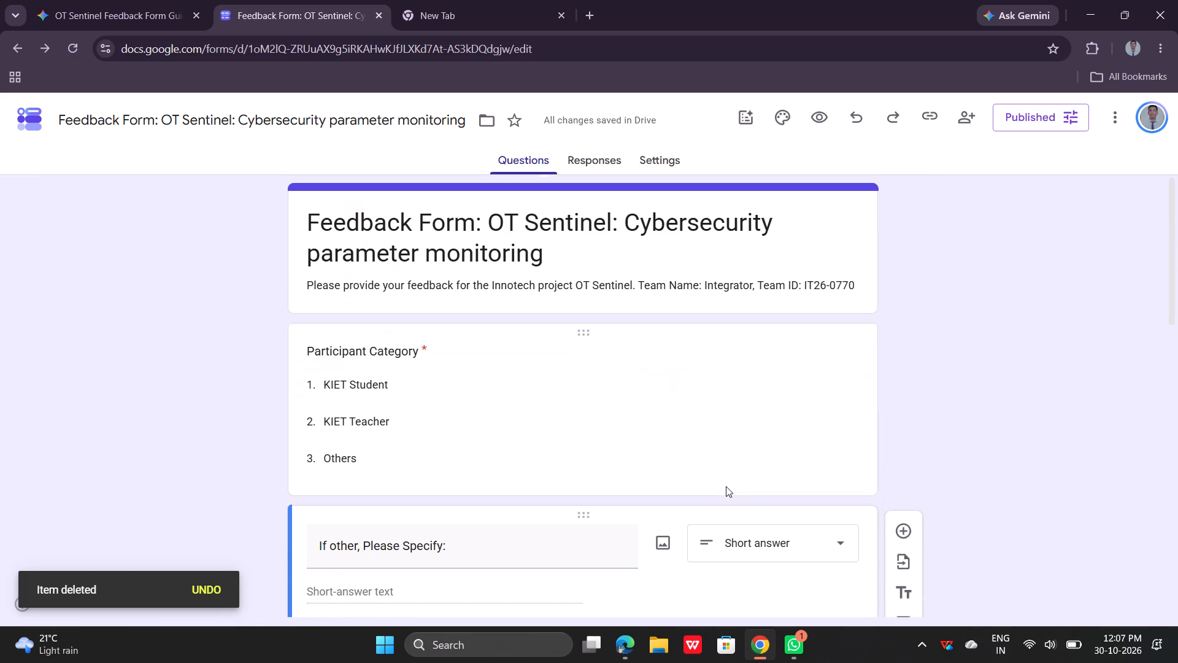
scroll(726, 486, up, 1)
scroll(560, 433, down, 6)
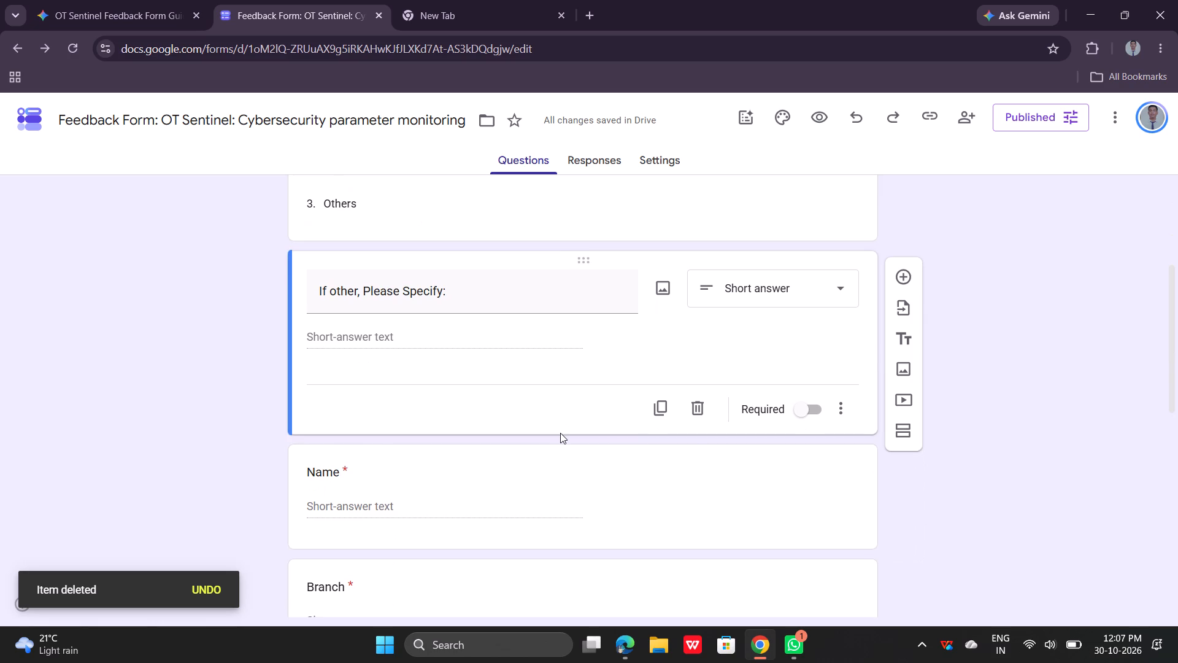
scroll(560, 433, down, 13)
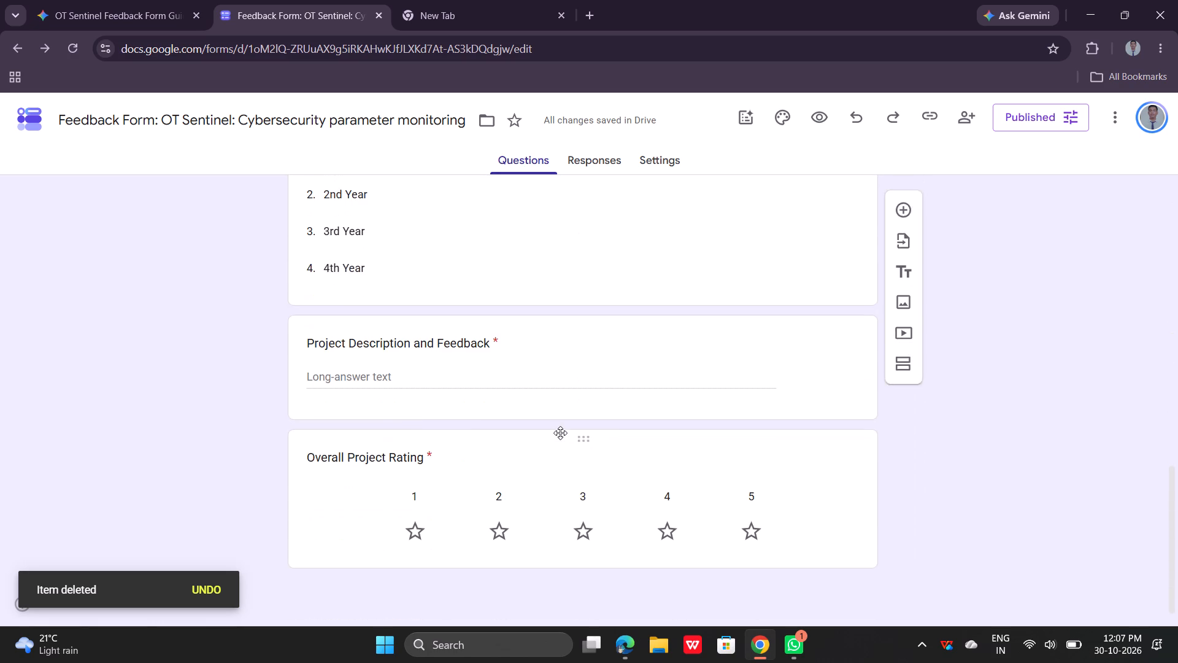
scroll(560, 433, up, 12)
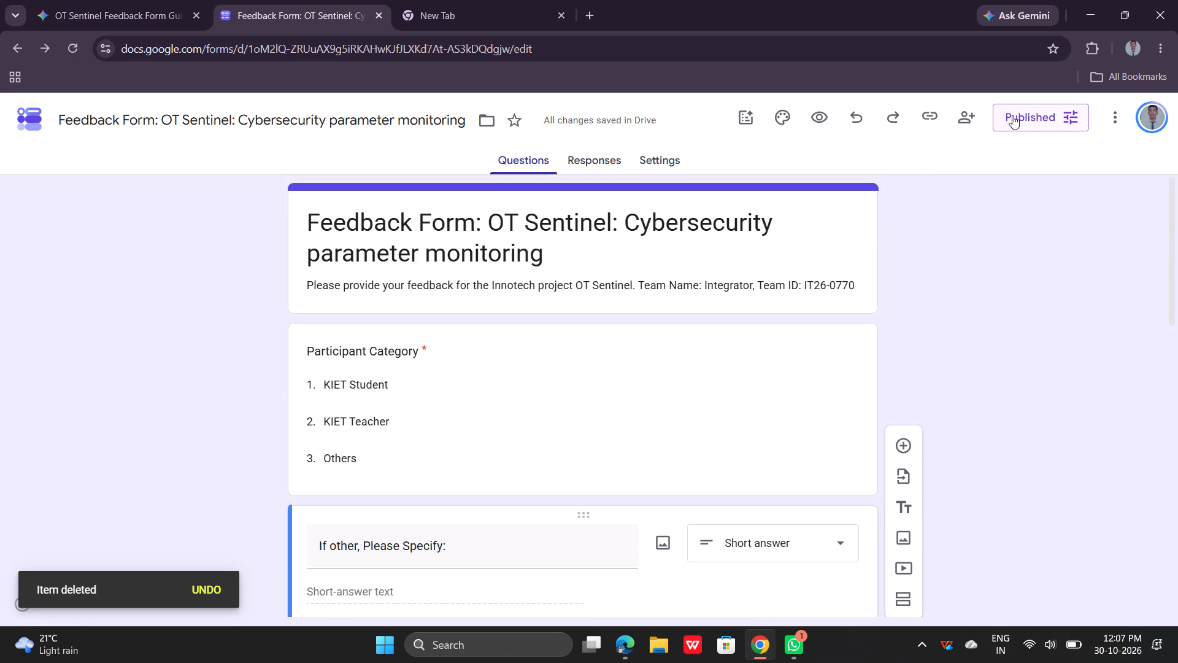
Save the form's published options, keeping it accepting responses from anyone with the link.
click(1012, 115)
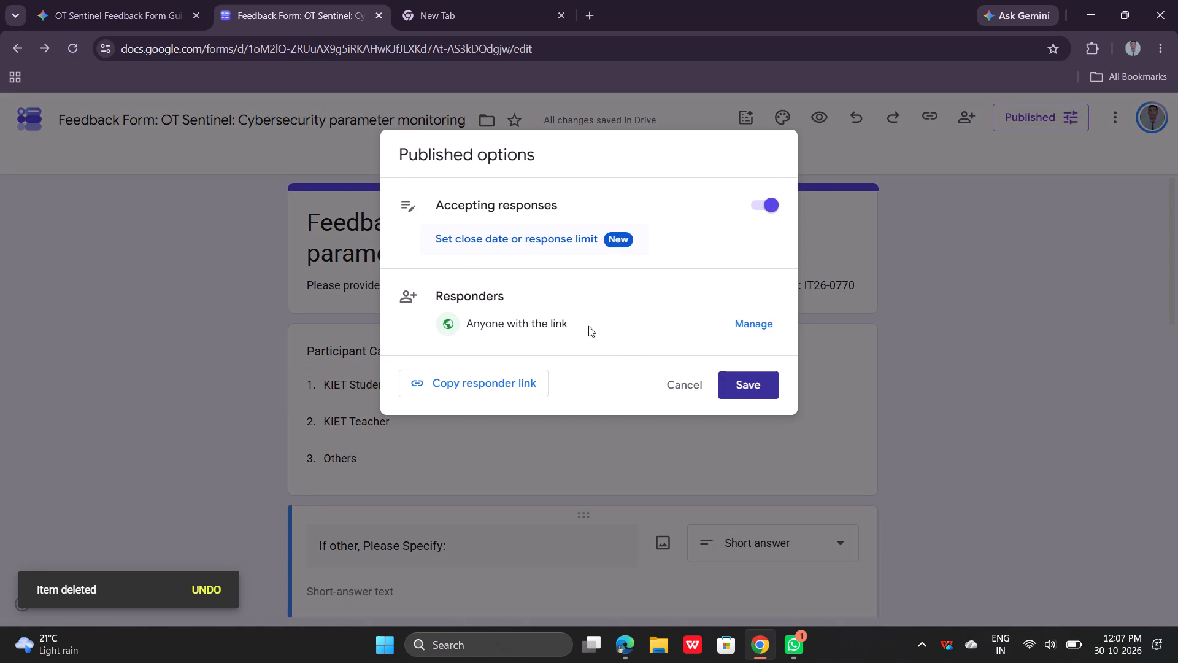
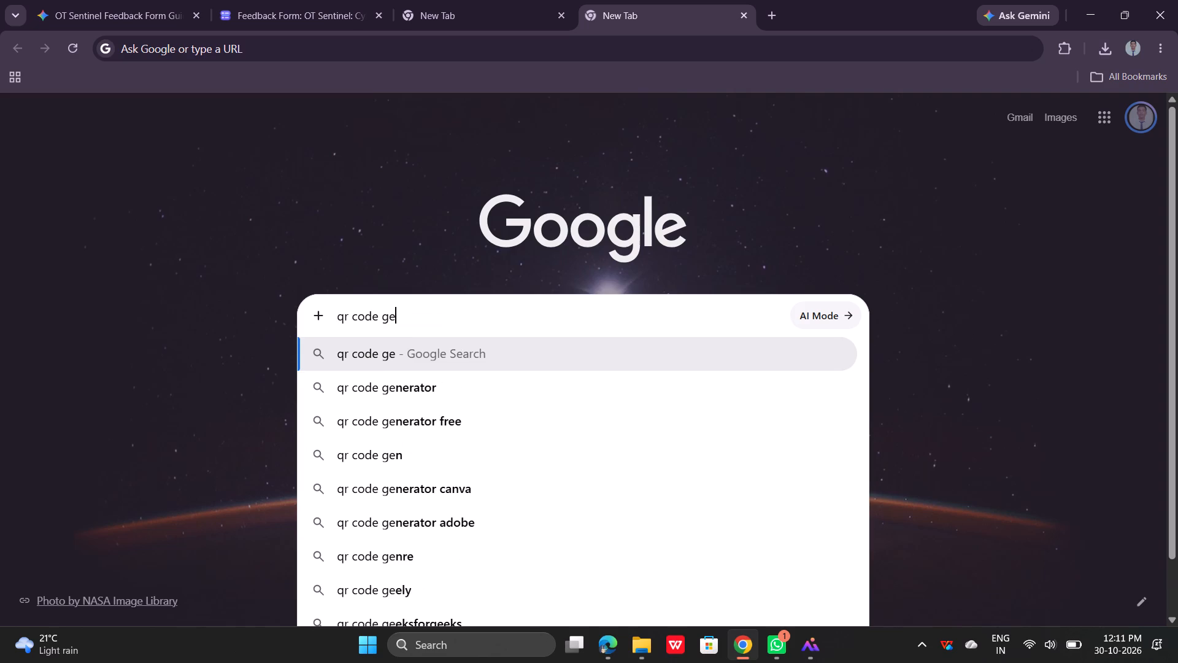
text(nerat)
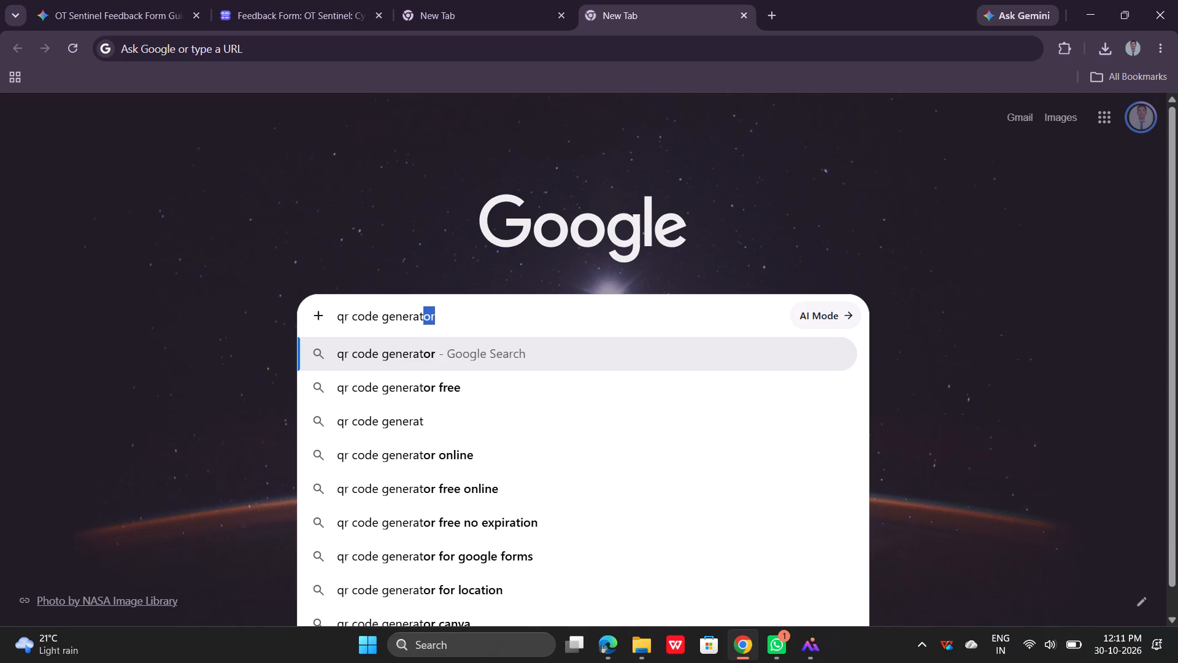
text(or)
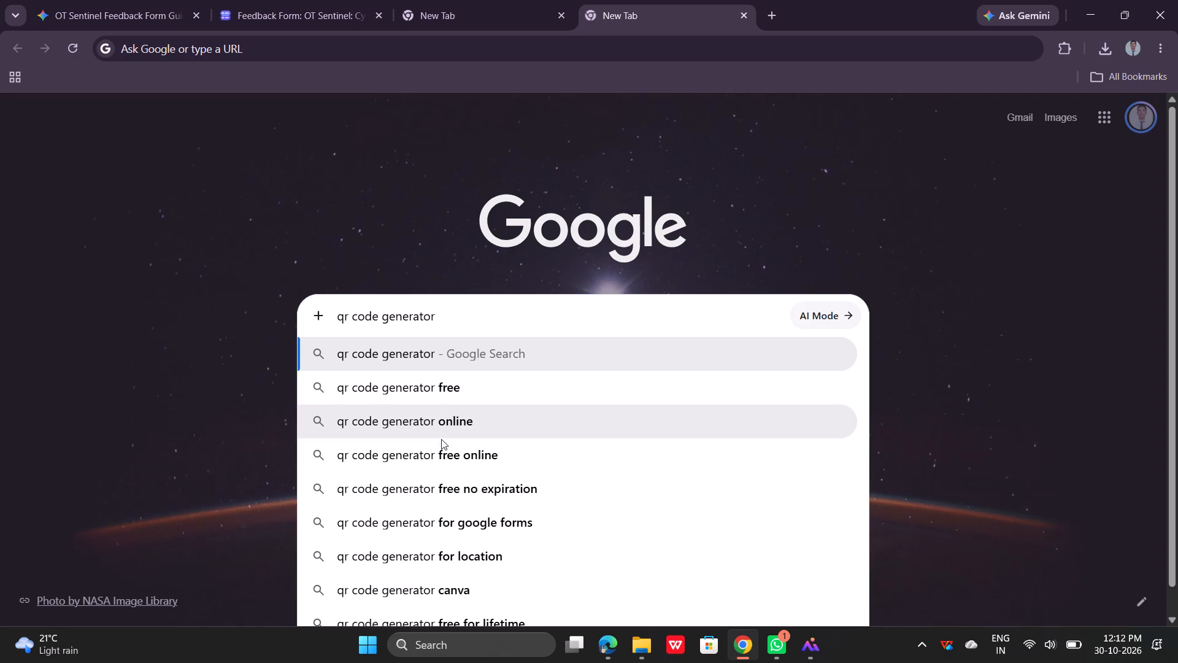
click(444, 395)
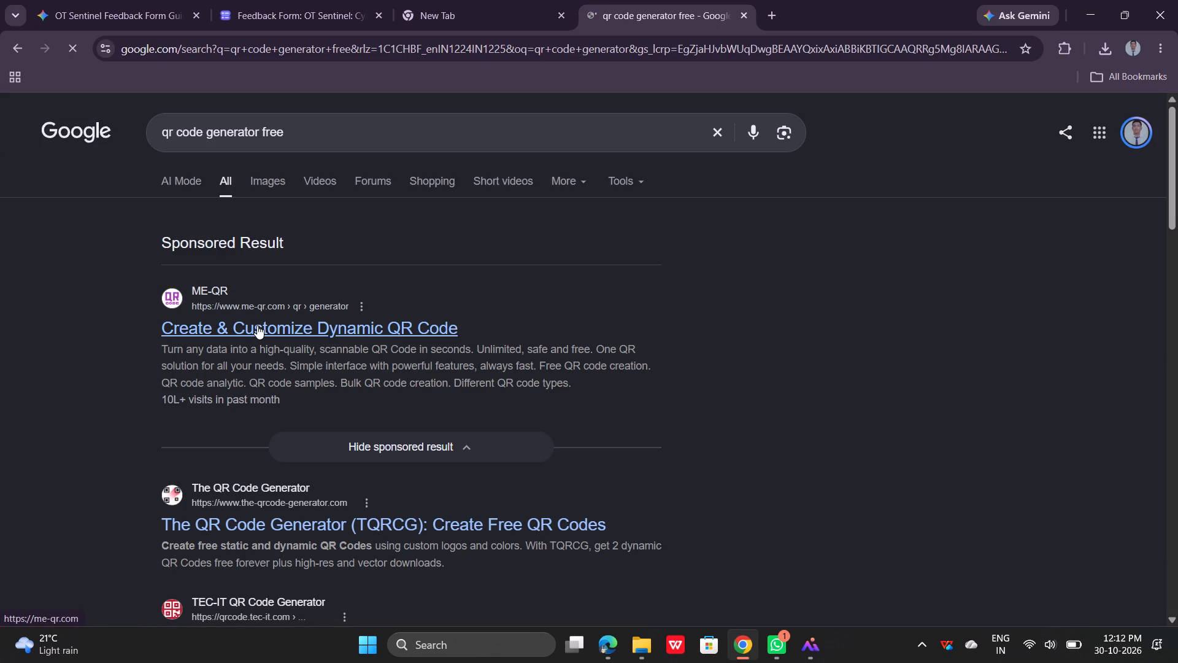
Open the sponsored ME-QR result "Create & Customize Dynamic QR Code" and choose English as the page's translation language.
click(258, 325)
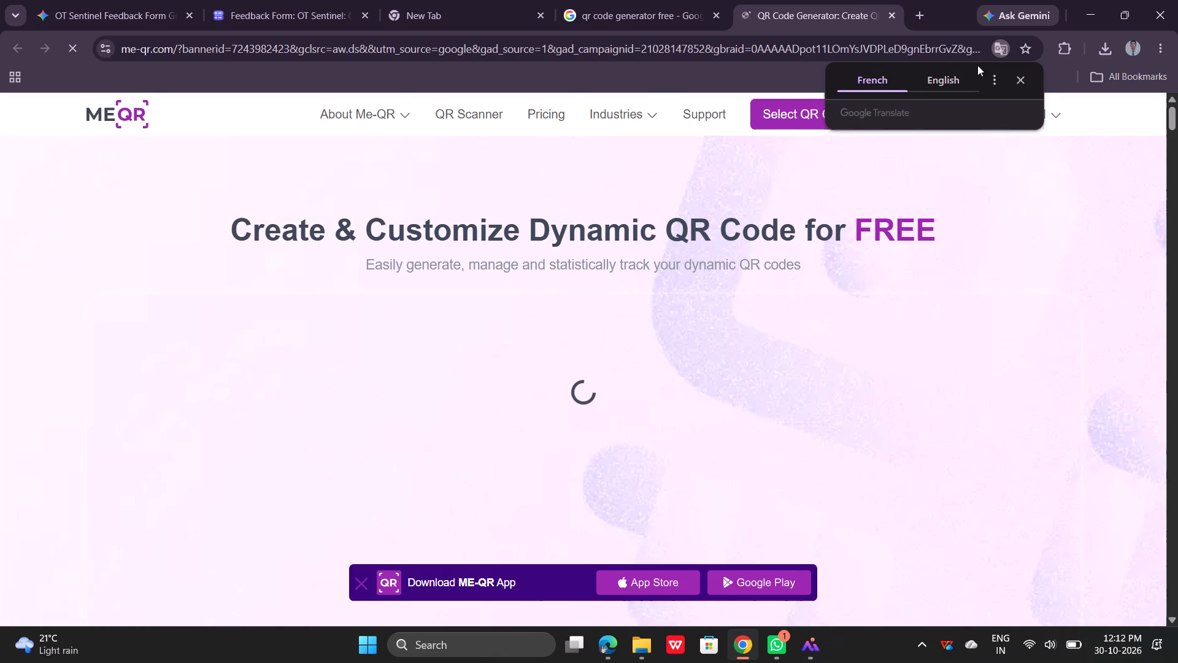
click(939, 77)
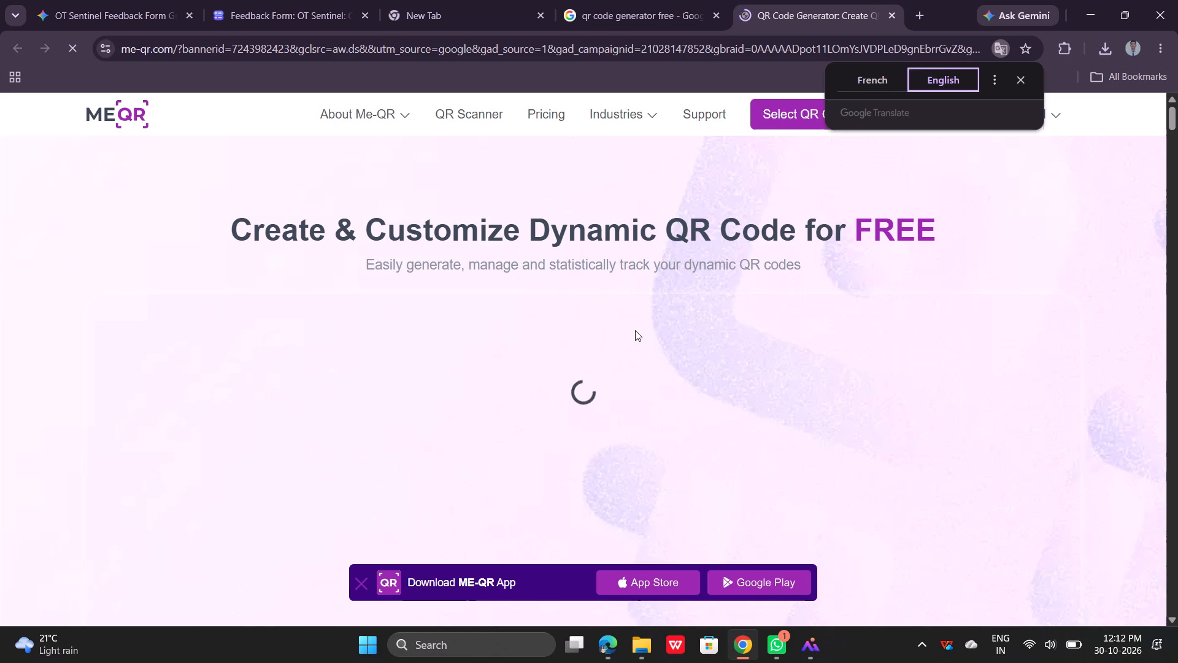
Look over the ME-QR generator page for its link entry, customization and download options.
scroll(635, 330, down, 15)
scroll(635, 330, up, 2)
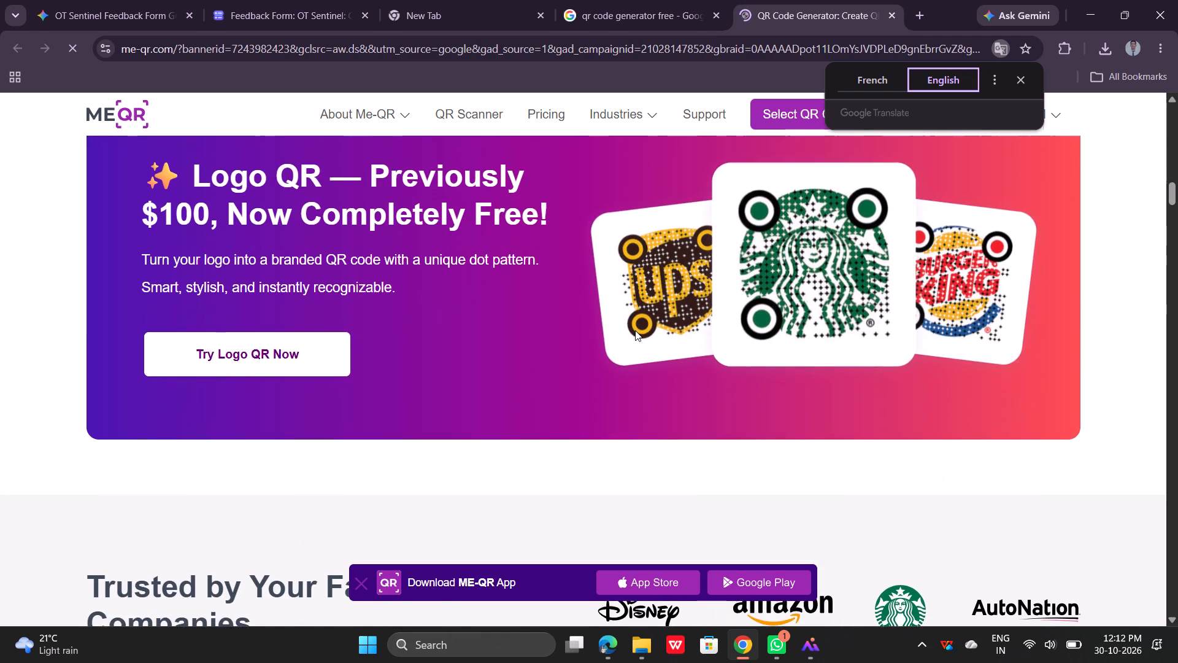
scroll(635, 330, up, 2)
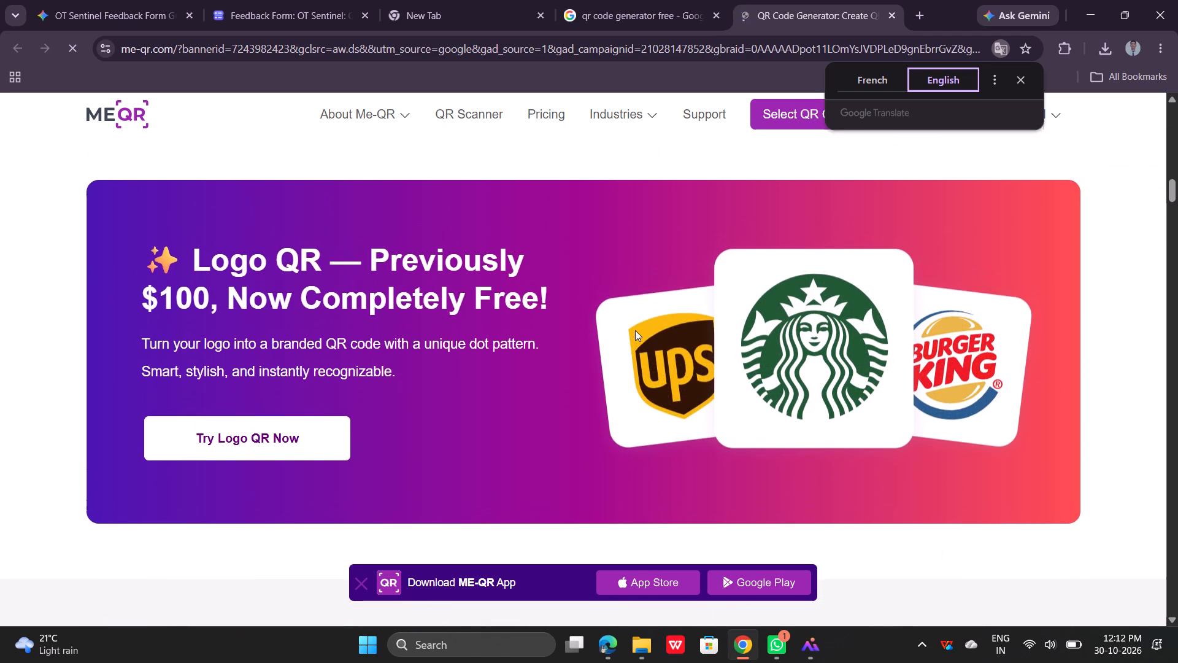
scroll(635, 330, up, 7)
scroll(635, 330, down, 6)
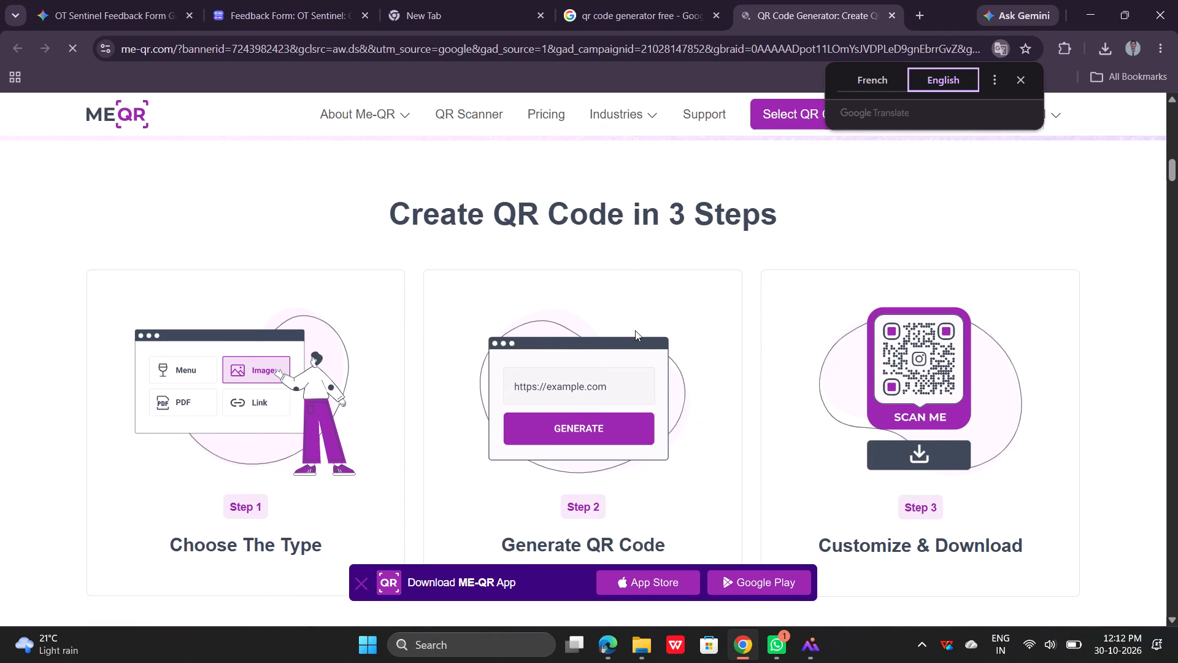
scroll(635, 330, down, 5)
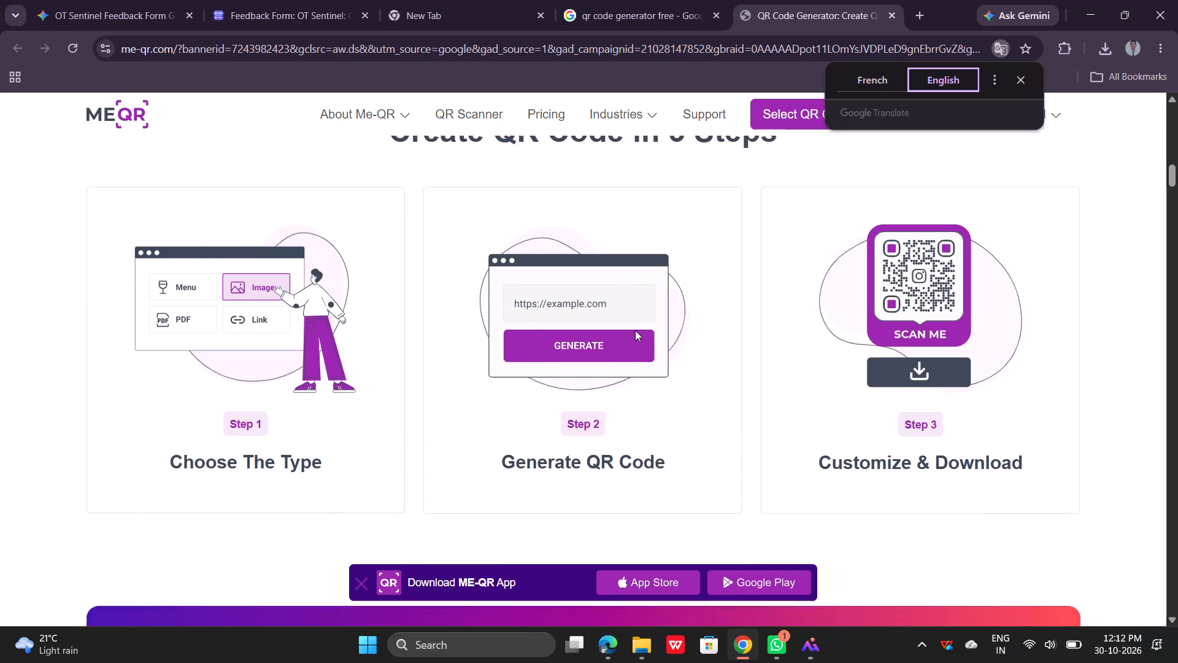
scroll(635, 330, down, 1)
scroll(635, 330, up, 13)
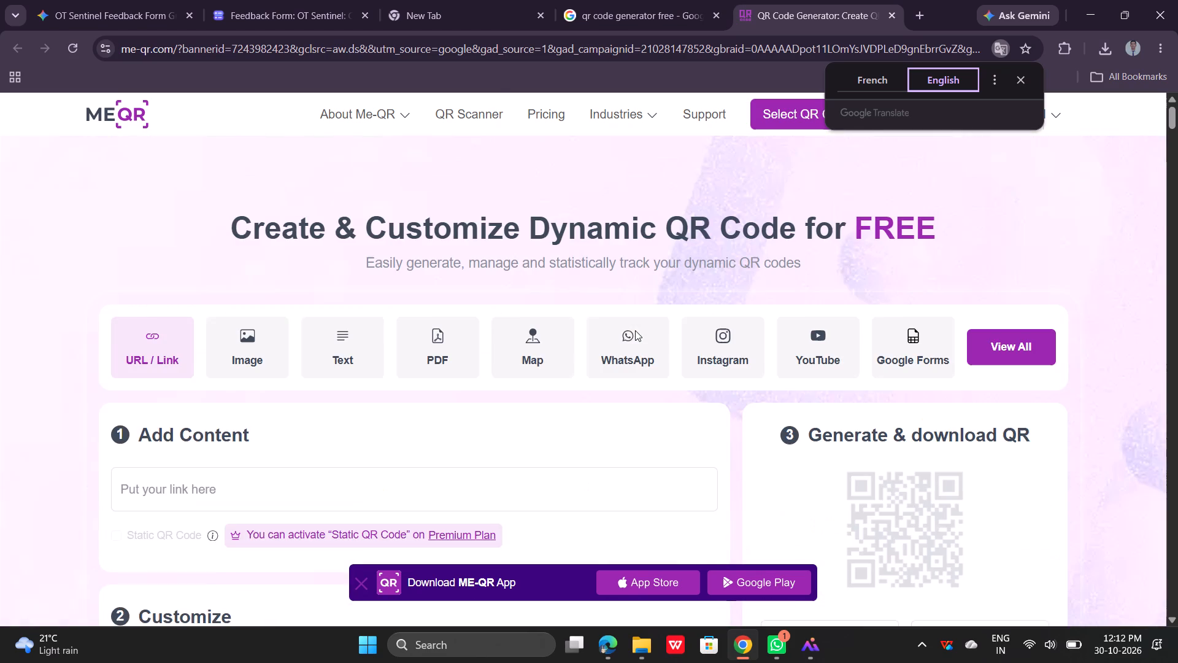
scroll(635, 330, down, 2)
scroll(822, 406, down, 1)
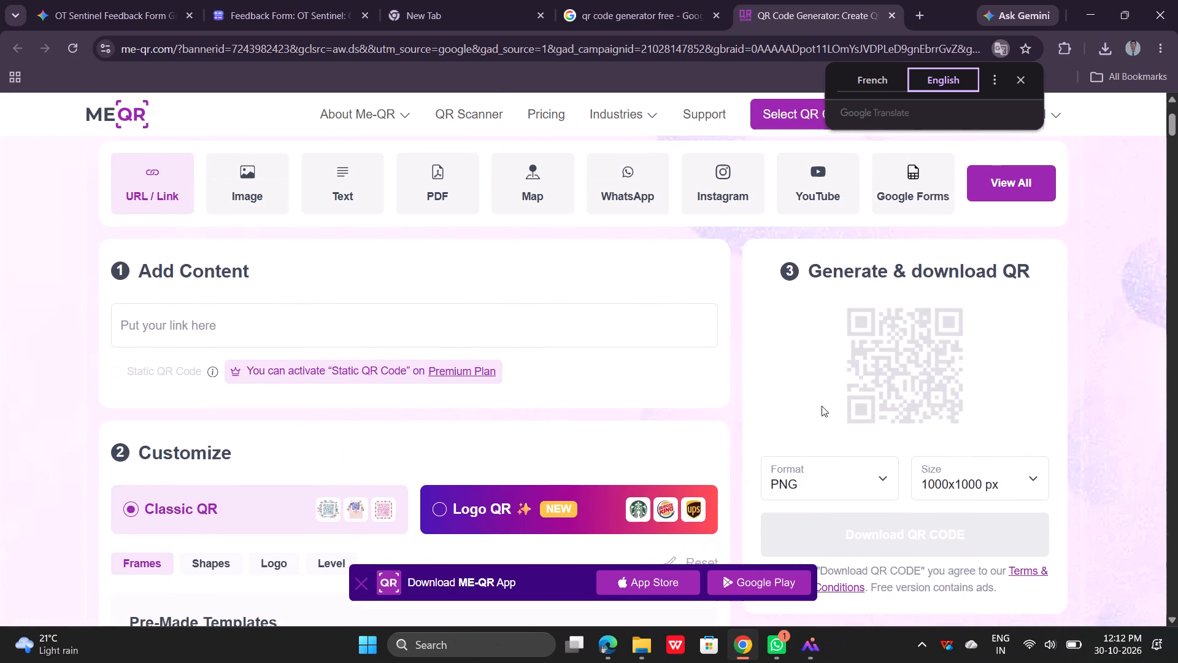
scroll(822, 406, down, 1)
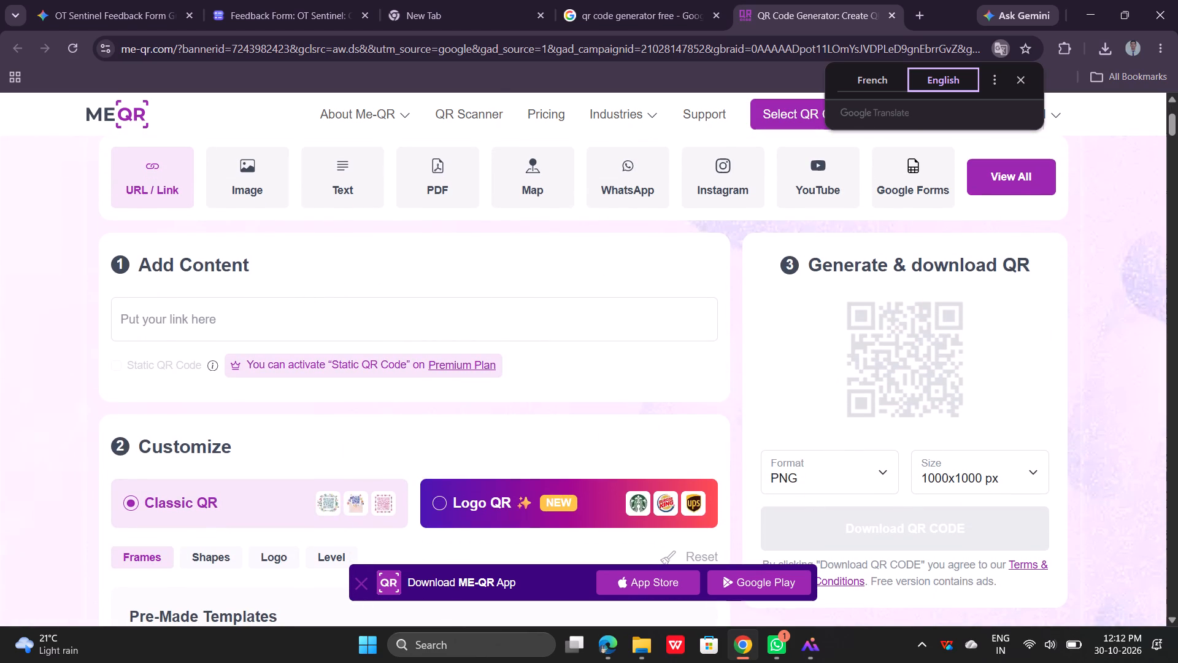
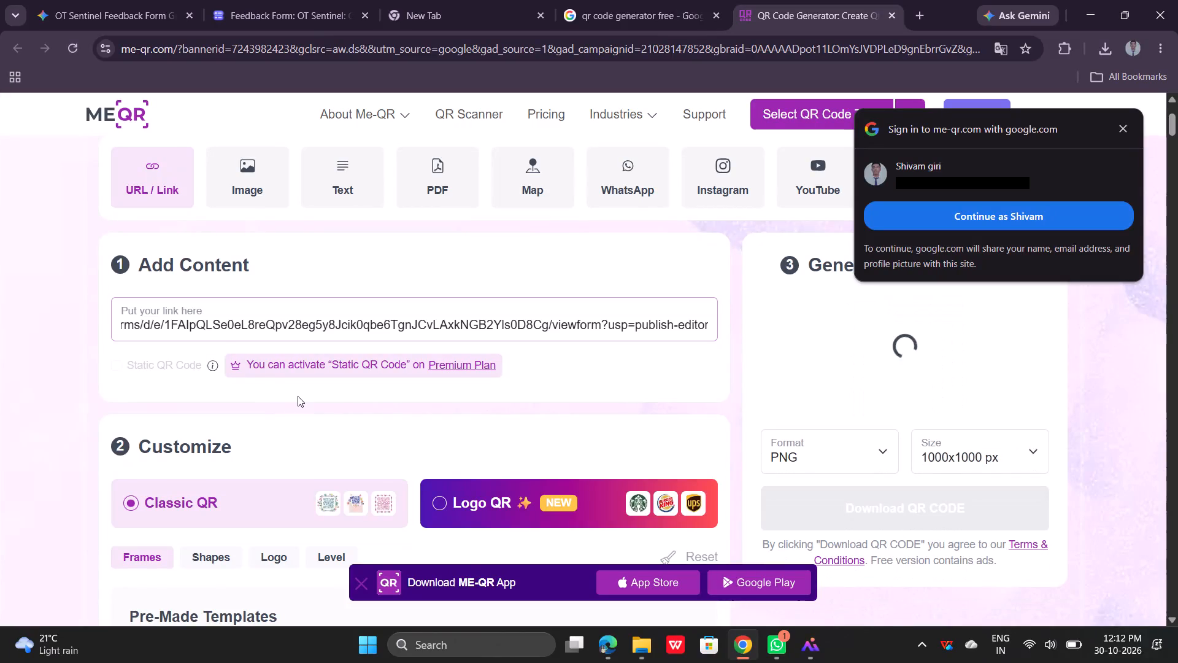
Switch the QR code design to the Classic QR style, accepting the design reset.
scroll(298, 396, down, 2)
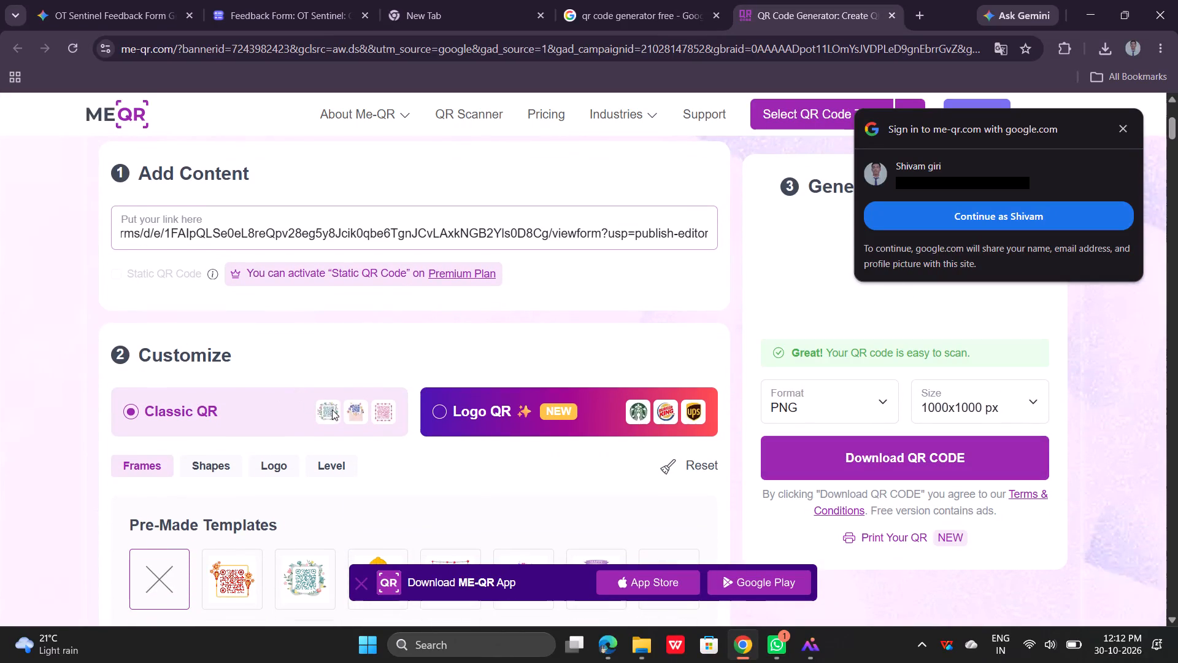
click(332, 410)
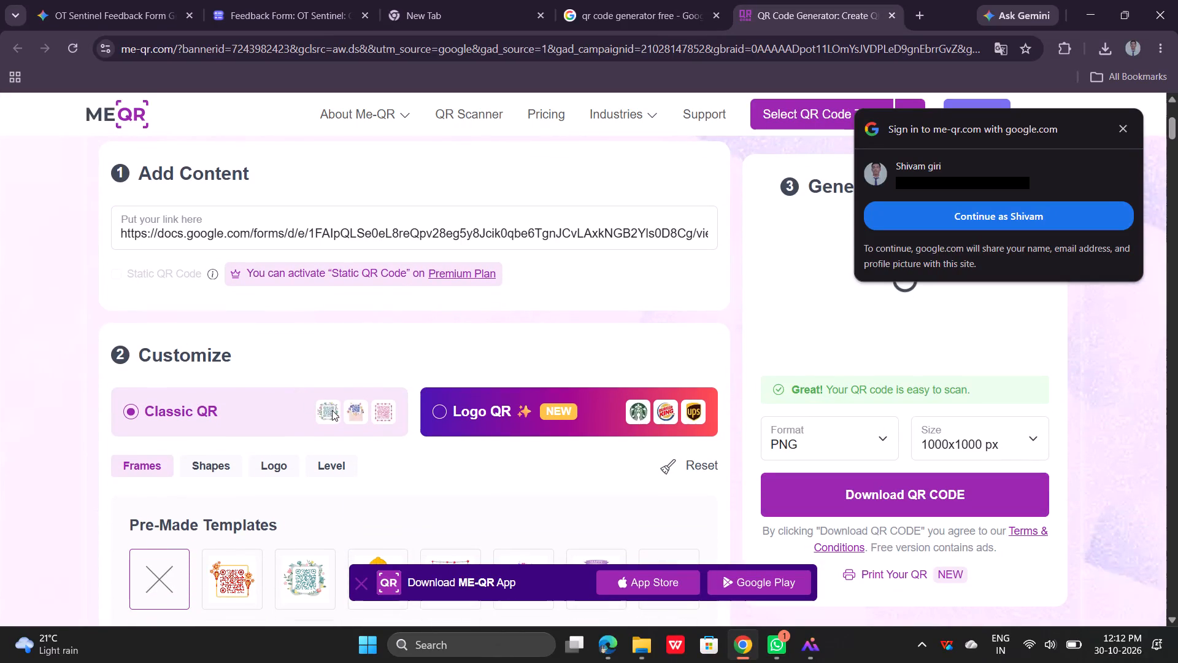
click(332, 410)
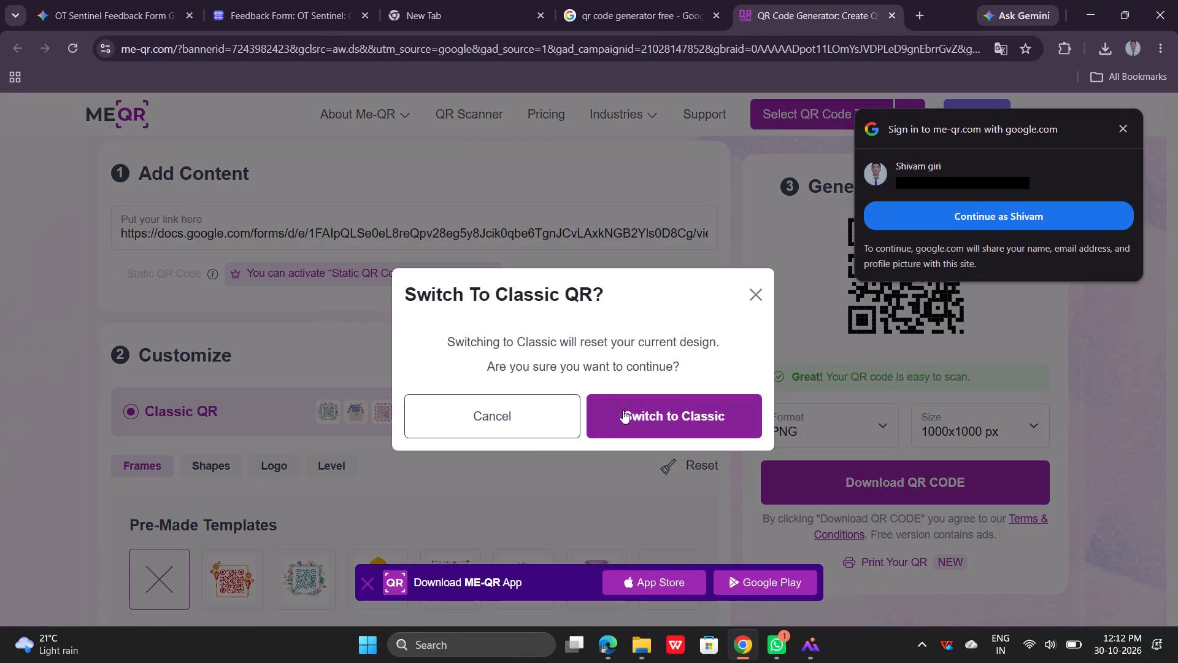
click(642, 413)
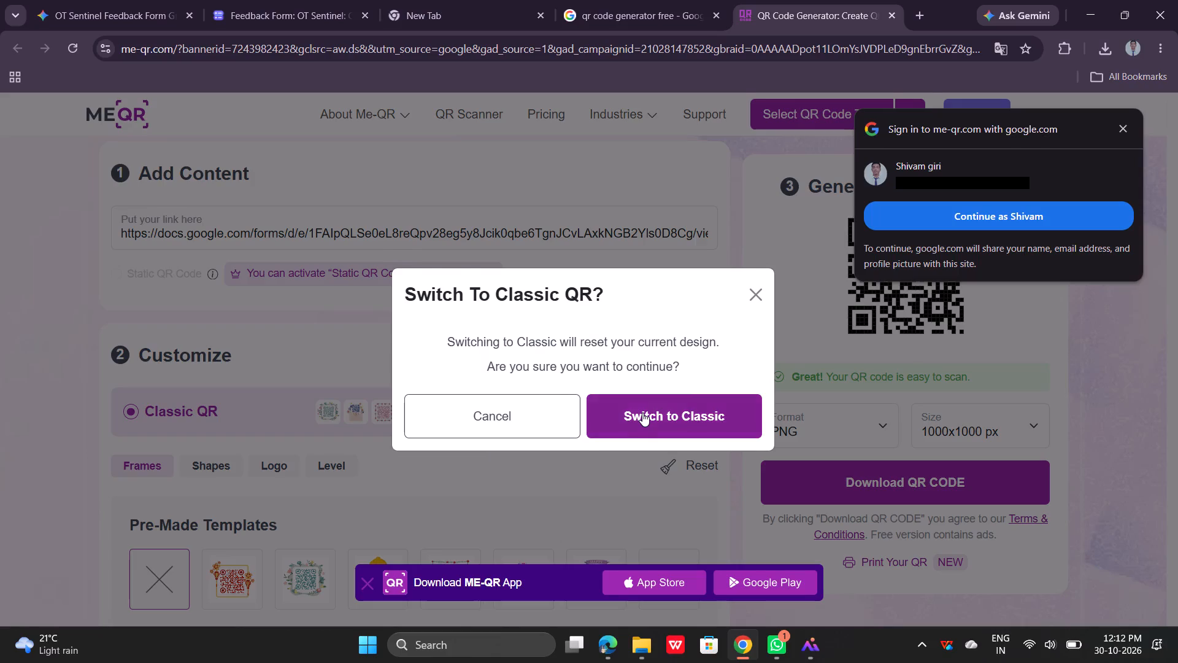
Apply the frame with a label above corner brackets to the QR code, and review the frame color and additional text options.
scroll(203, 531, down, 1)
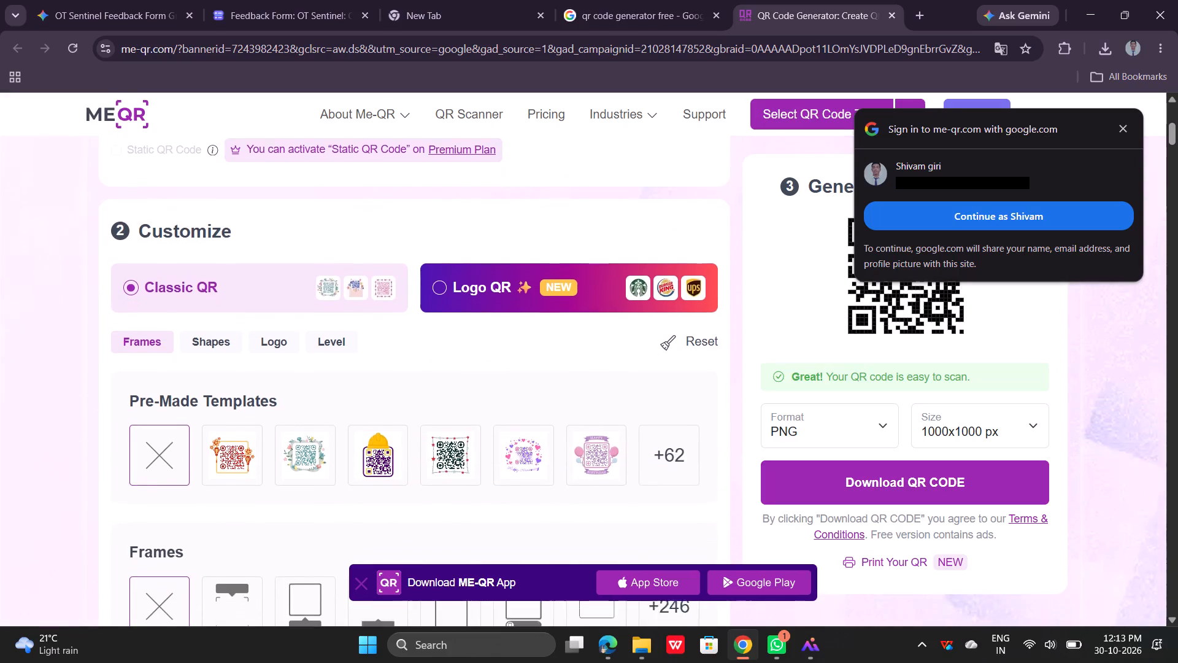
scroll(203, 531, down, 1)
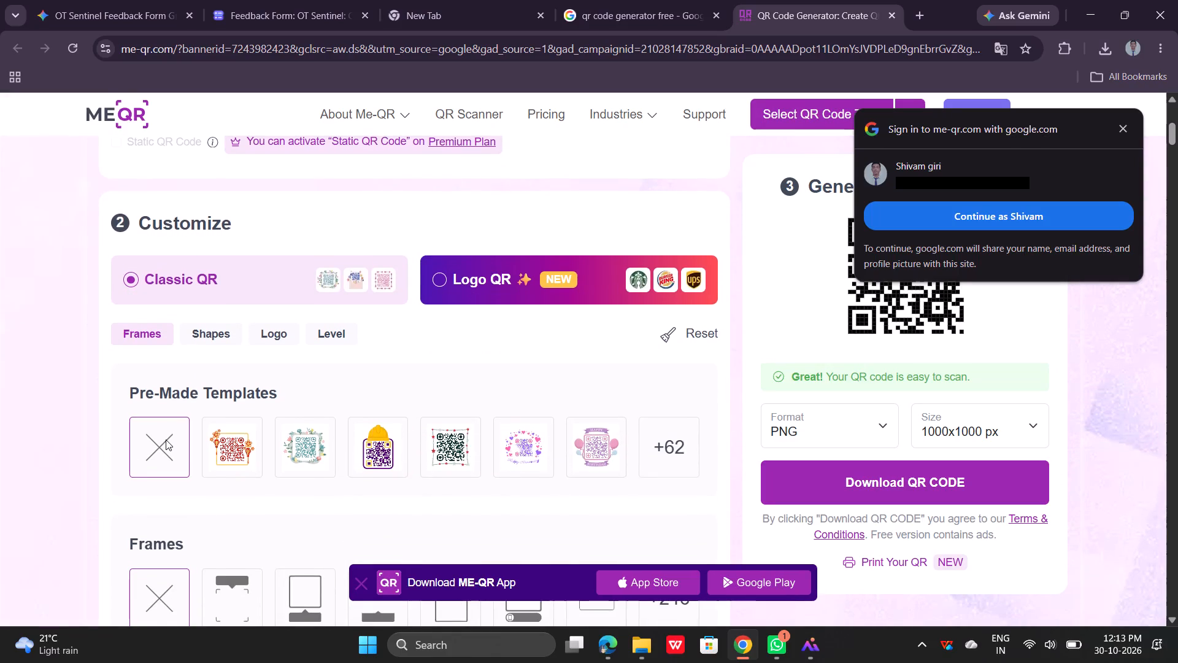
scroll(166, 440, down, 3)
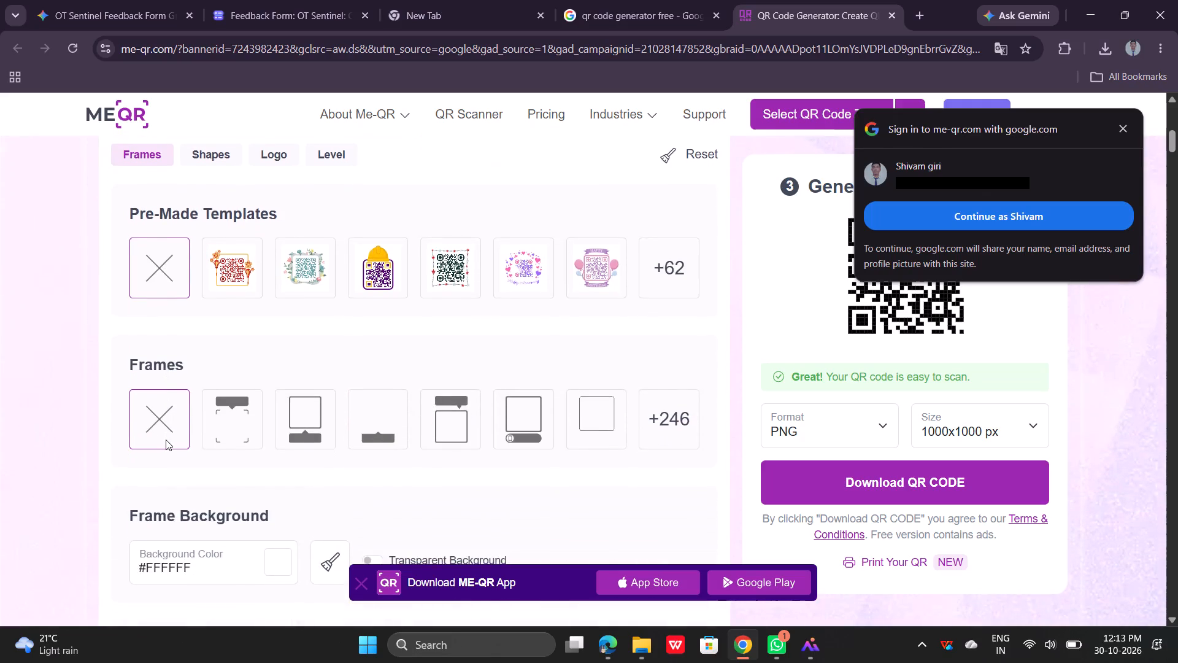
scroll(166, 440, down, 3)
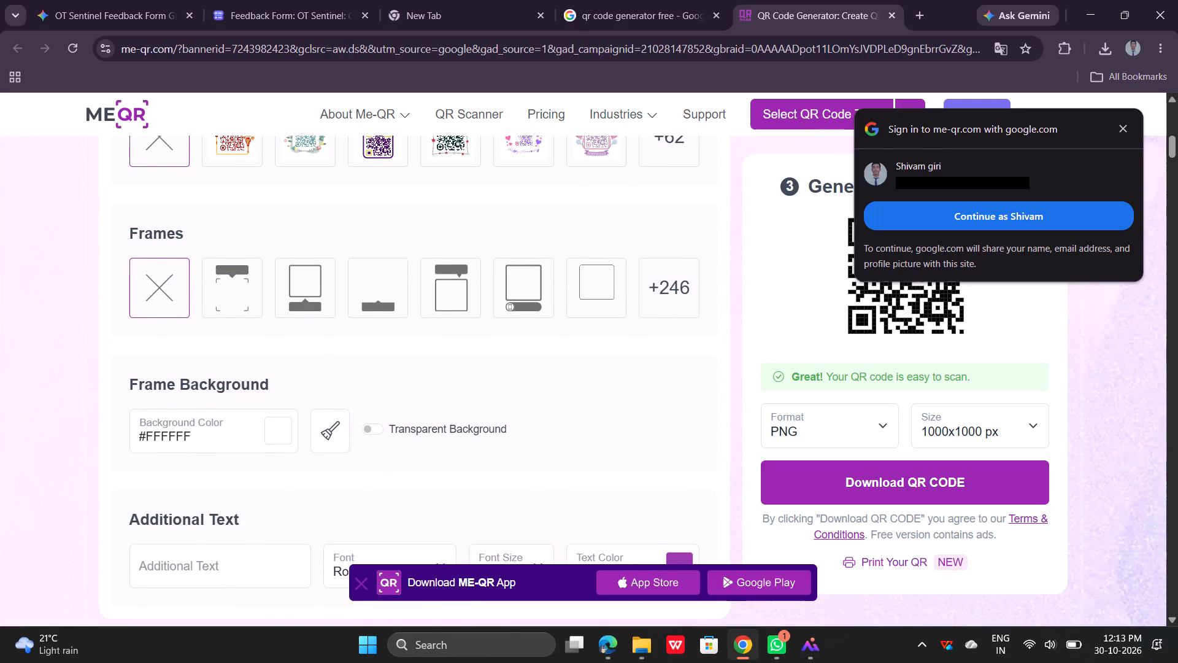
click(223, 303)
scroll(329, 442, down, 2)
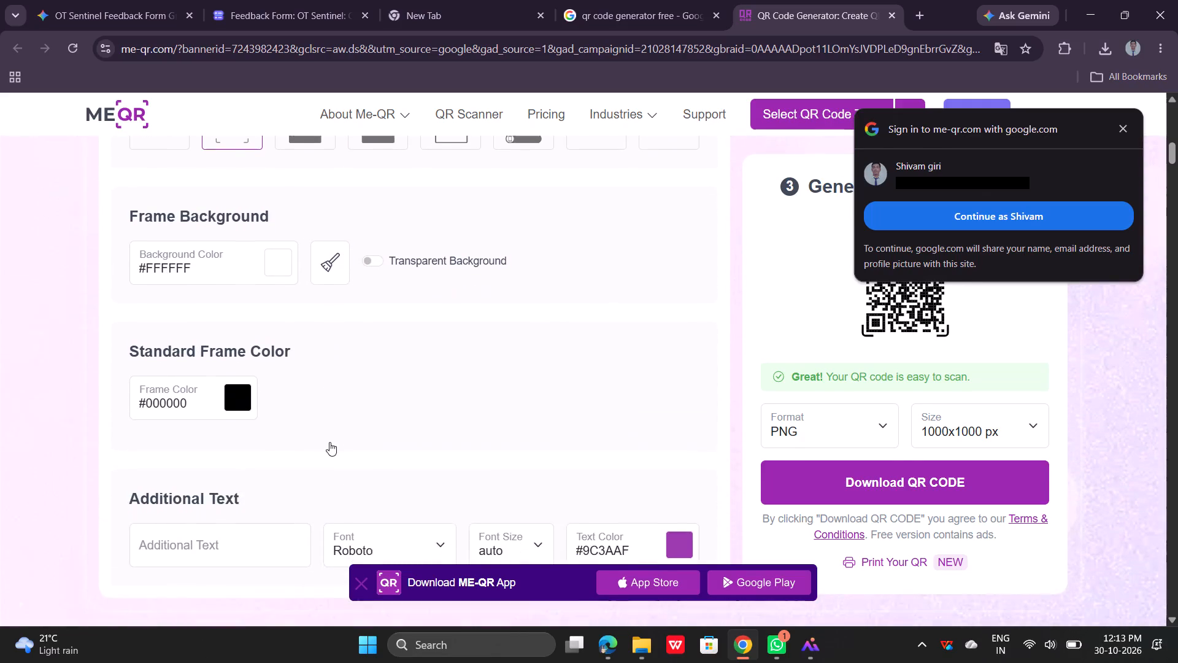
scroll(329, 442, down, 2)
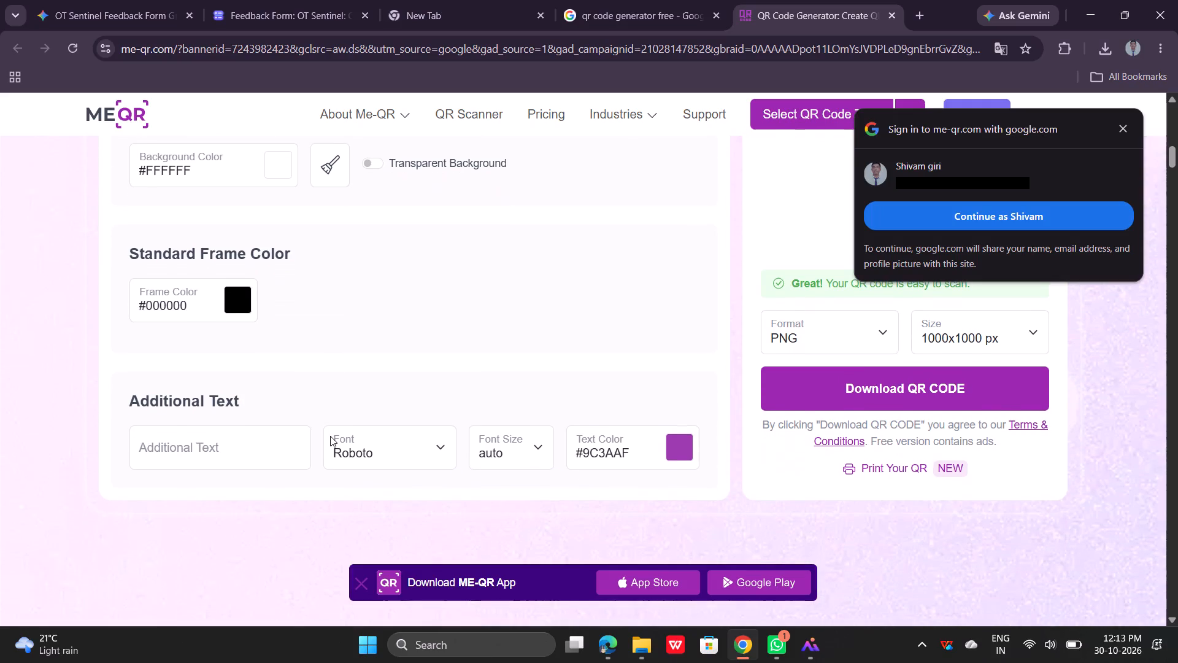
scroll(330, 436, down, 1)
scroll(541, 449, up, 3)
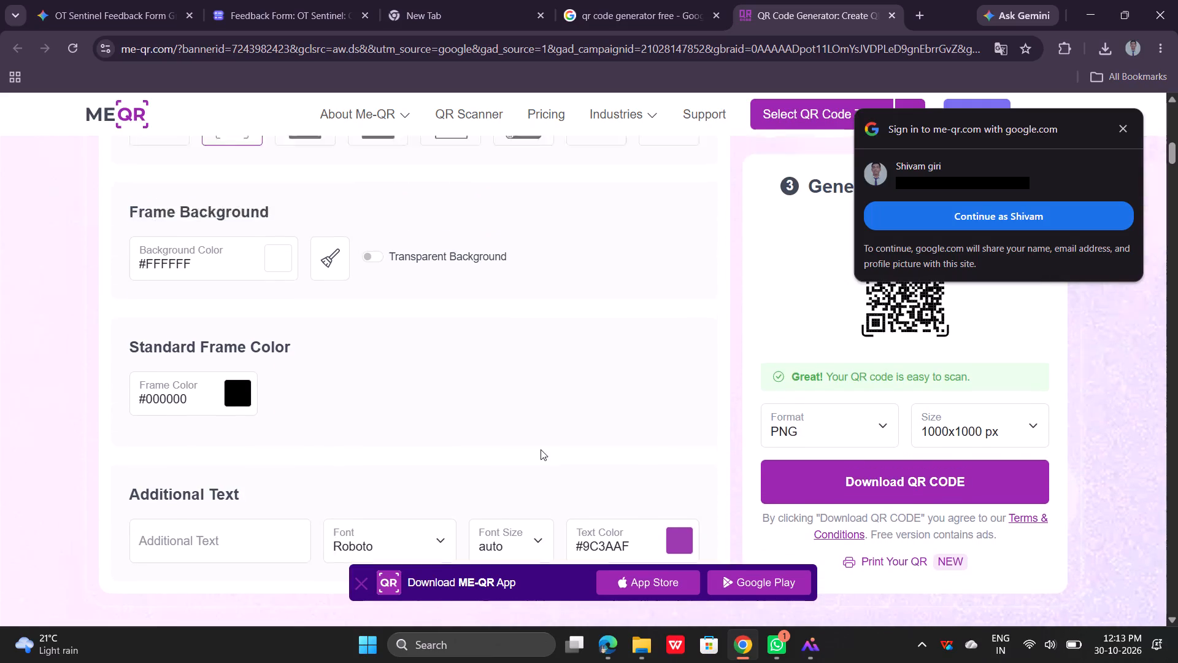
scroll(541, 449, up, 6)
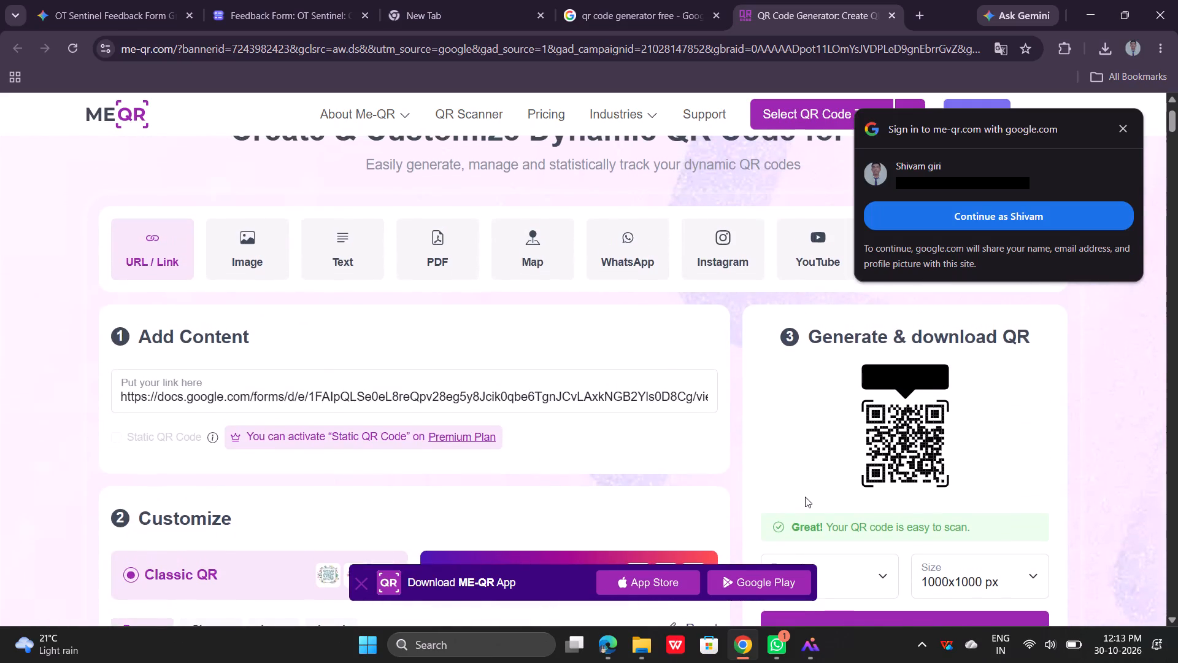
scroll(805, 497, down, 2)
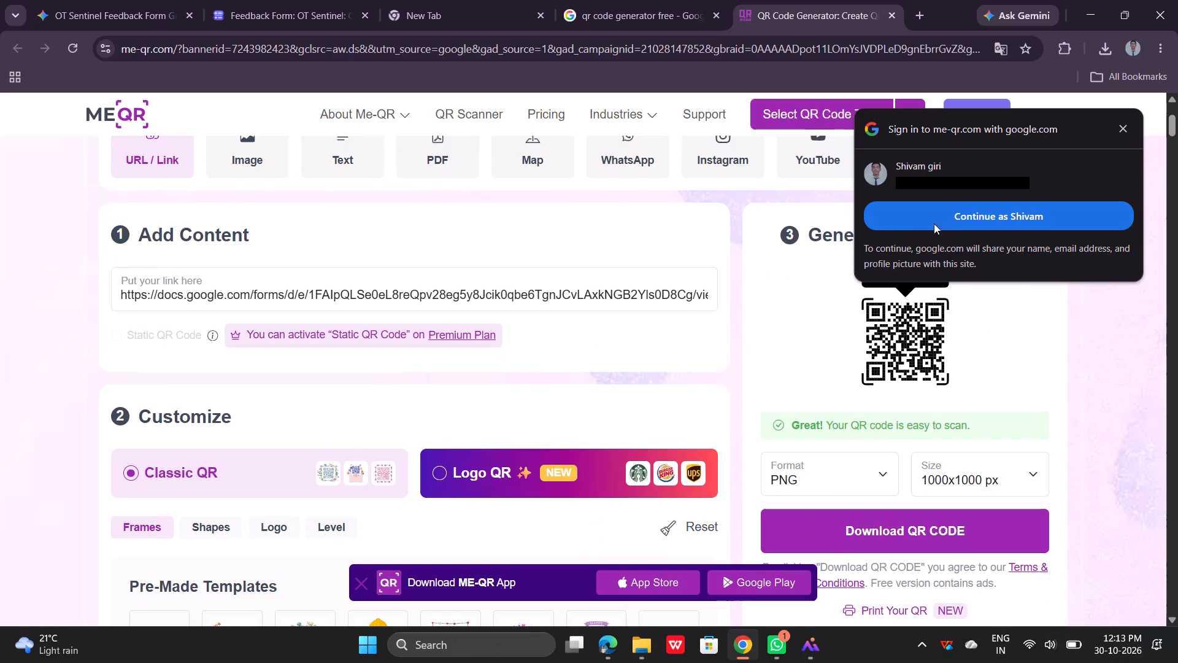
Sign in to ME-QR with the suggested Google account.
click(949, 219)
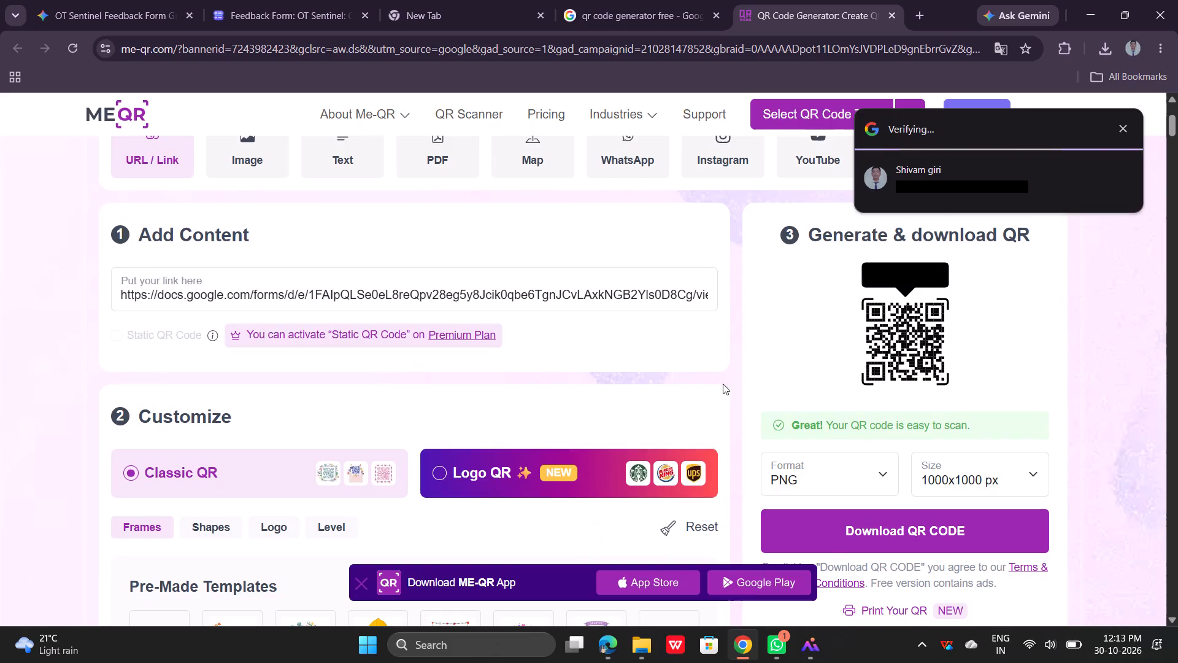
click(587, 377)
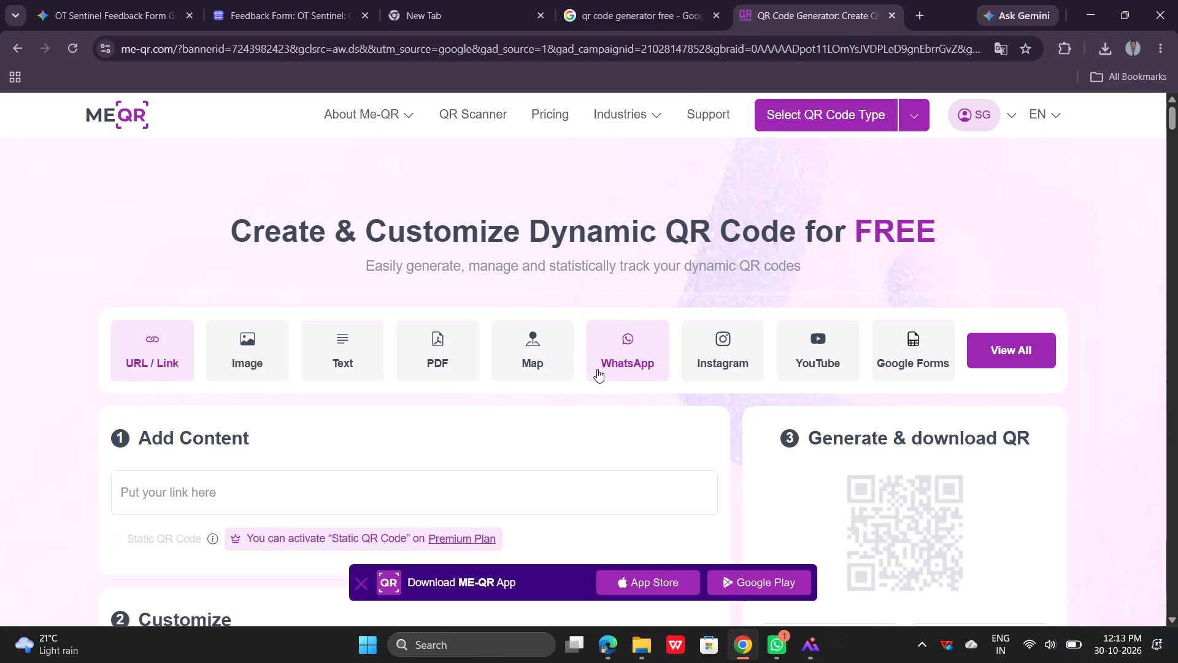
scroll(597, 369, down, 3)
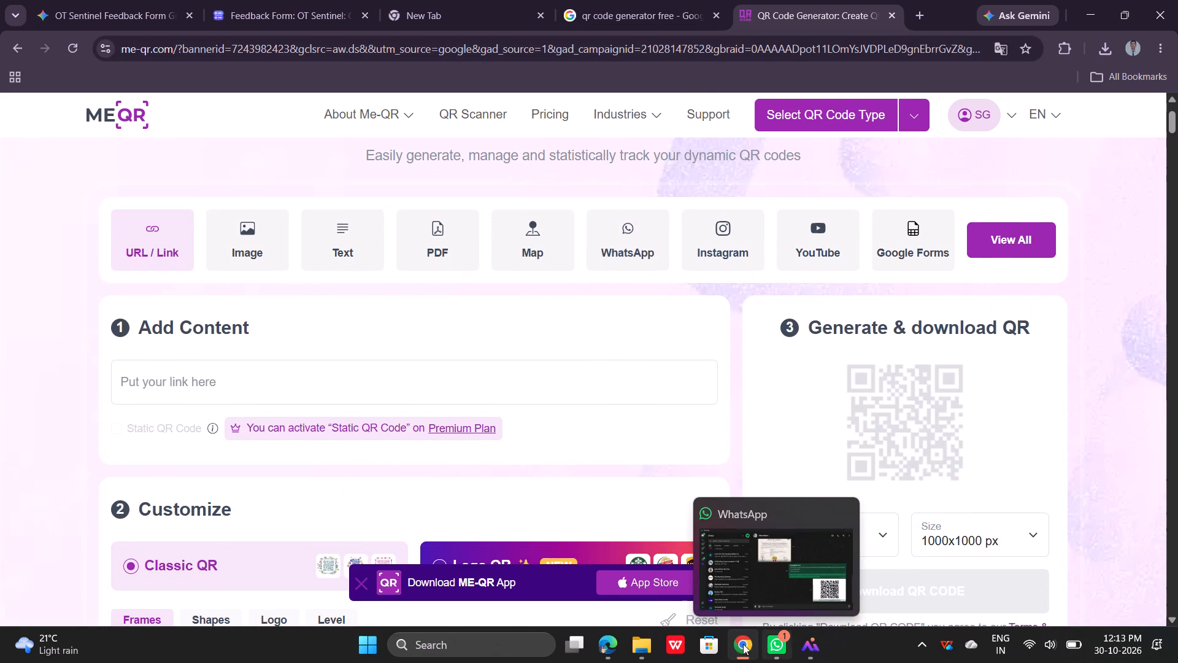
Switch to the OT Sentinel feedback form and examine its settings, including how responses are collected.
click(324, 12)
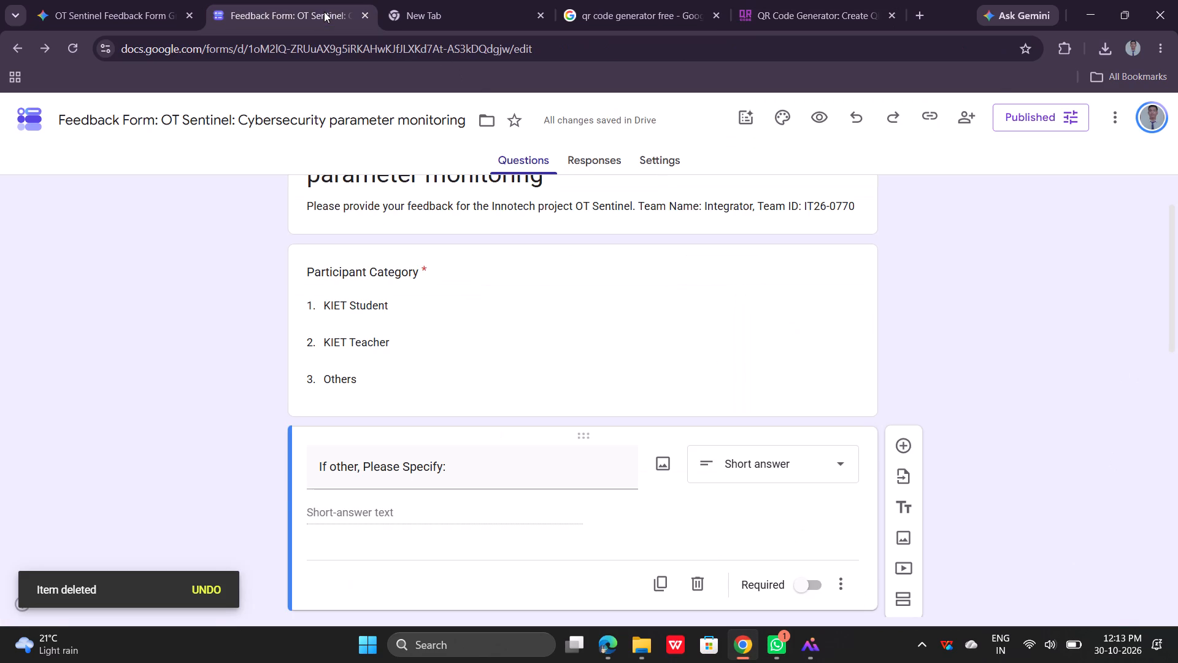
scroll(698, 370, up, 6)
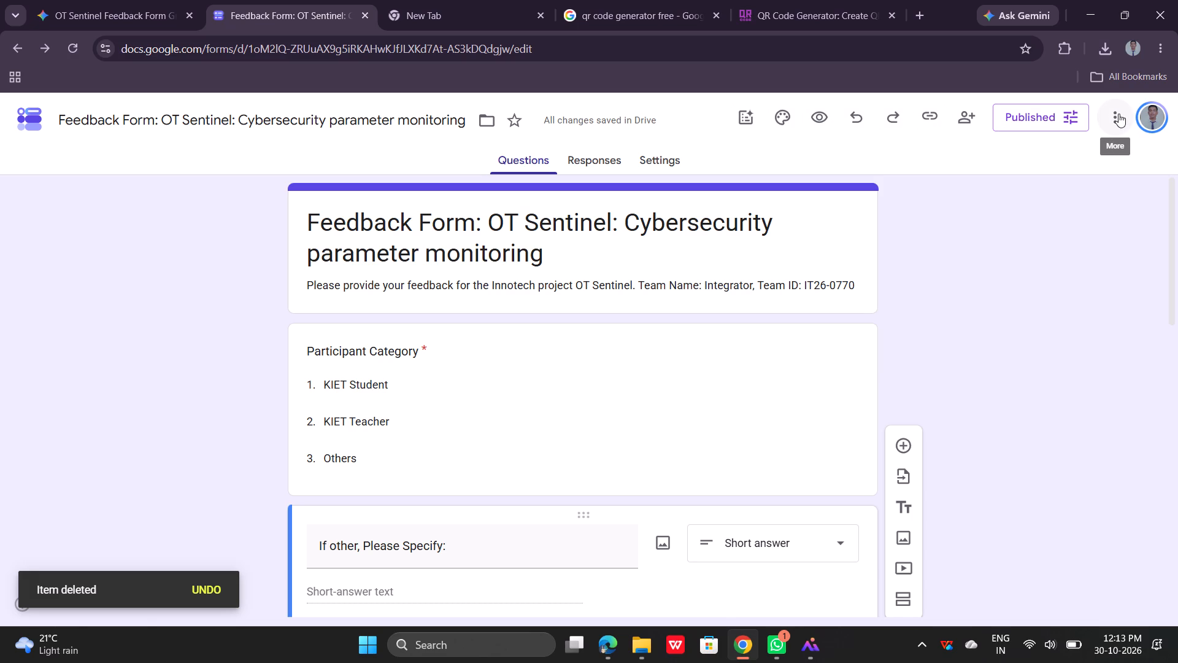
click(655, 168)
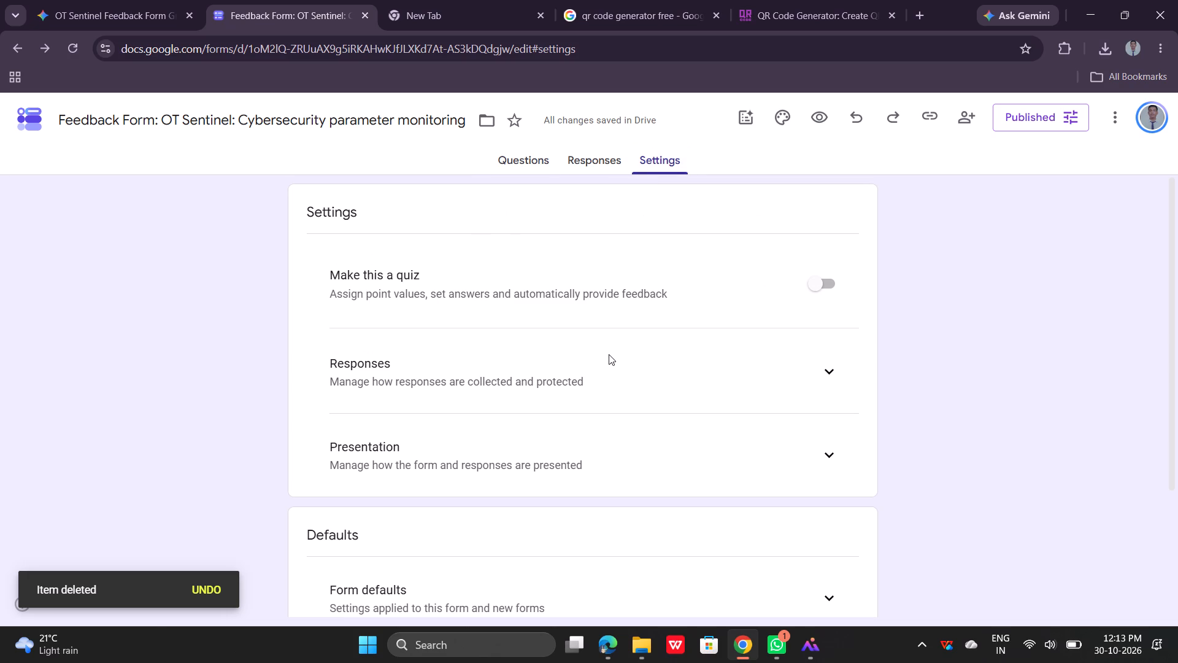
scroll(609, 354, down, 2)
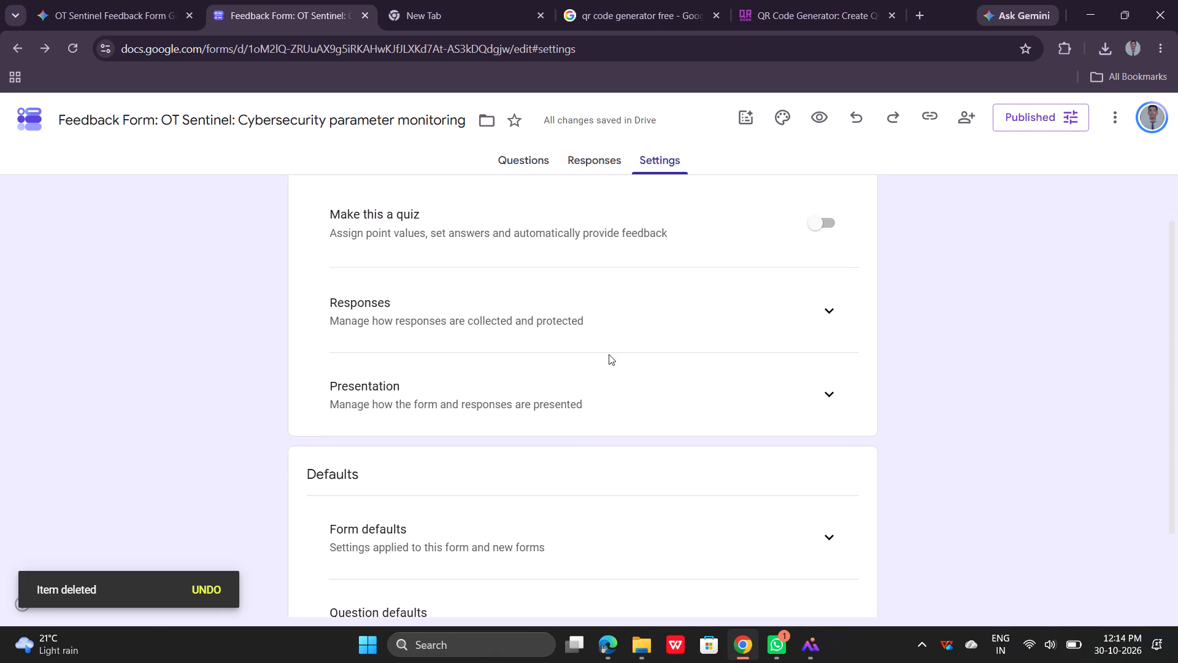
scroll(609, 354, down, 3)
scroll(609, 354, up, 1)
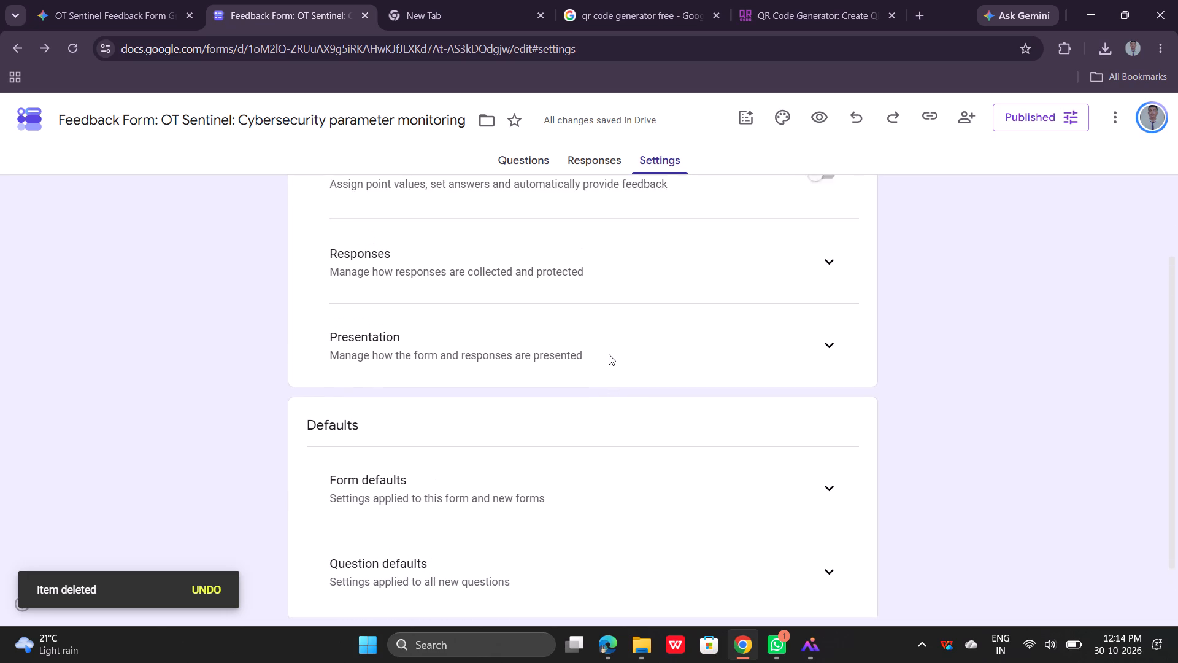
scroll(609, 354, up, 1)
click(828, 284)
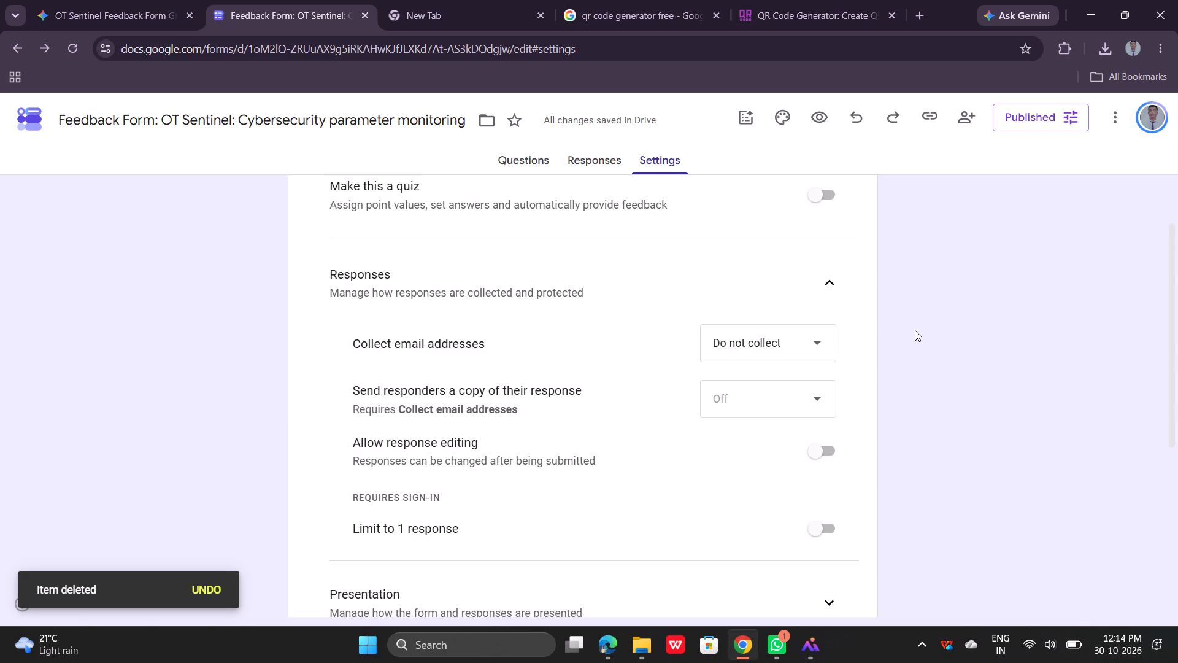
click(915, 330)
click(829, 283)
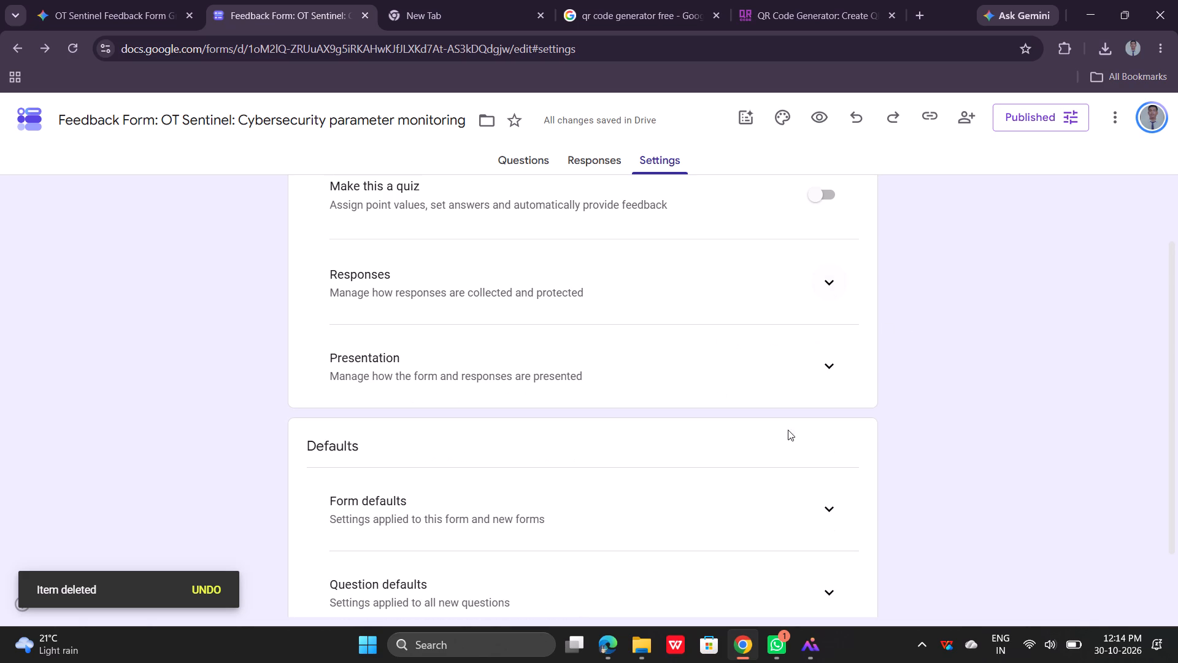
scroll(777, 459, up, 4)
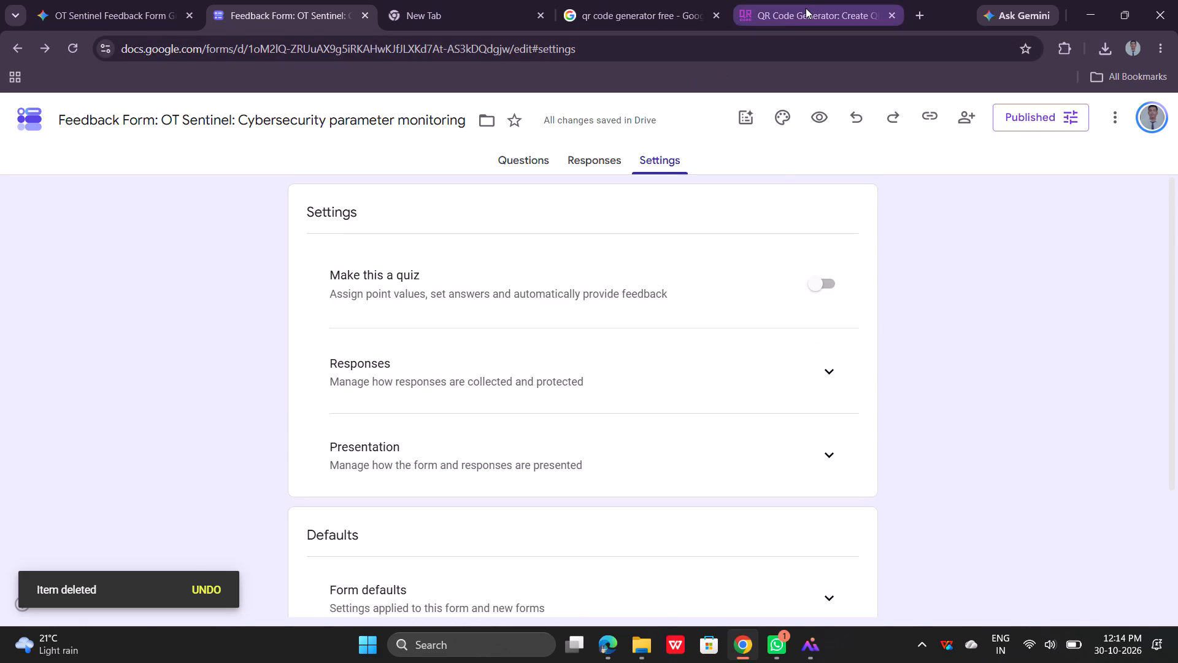
Generate a Classic QR code in ME-QR from the copied form responder link and download it as a 1000x1000 px PNG.
click(806, 8)
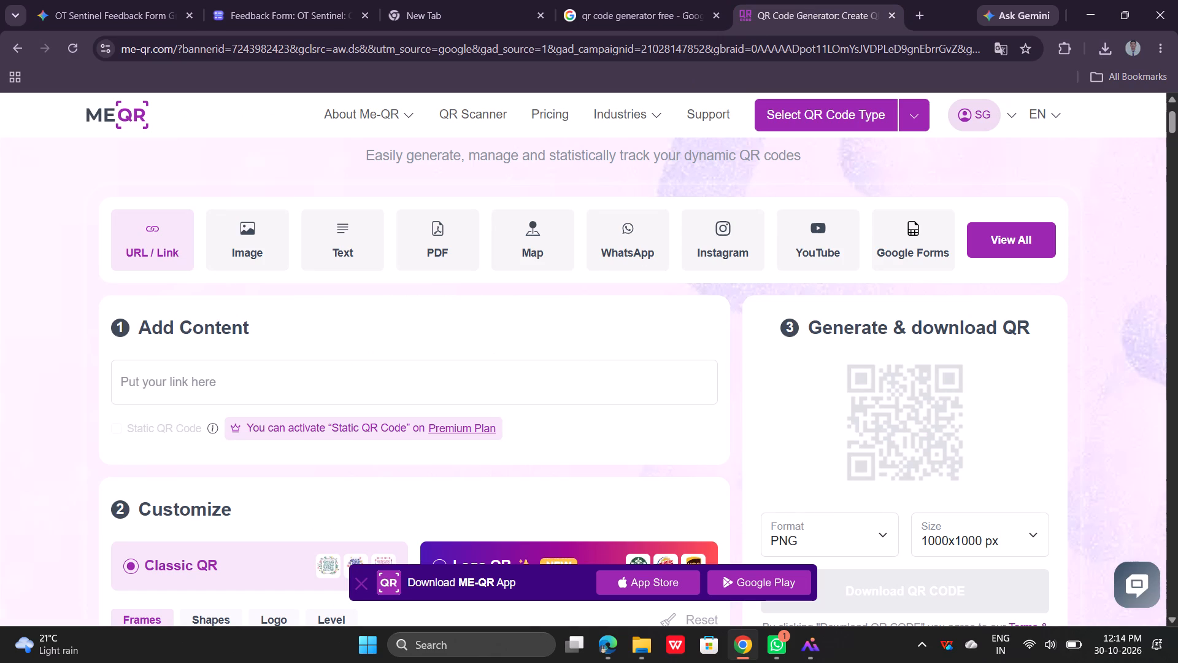
click(325, 379)
key(ctrl+v)
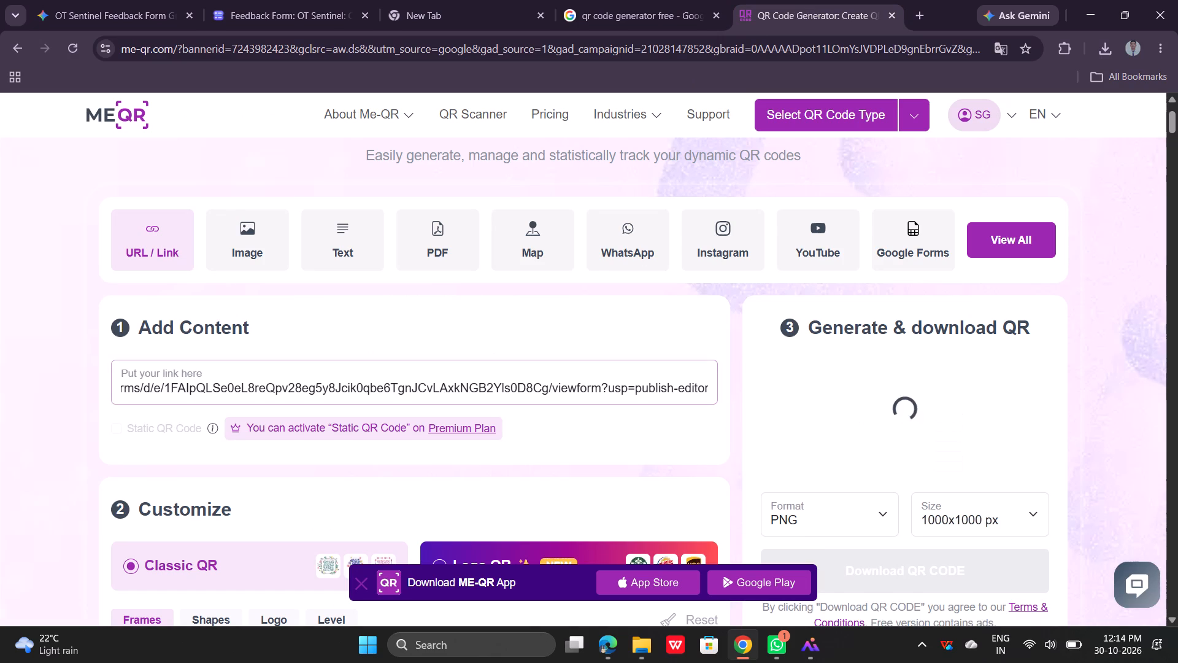
scroll(306, 521, down, 4)
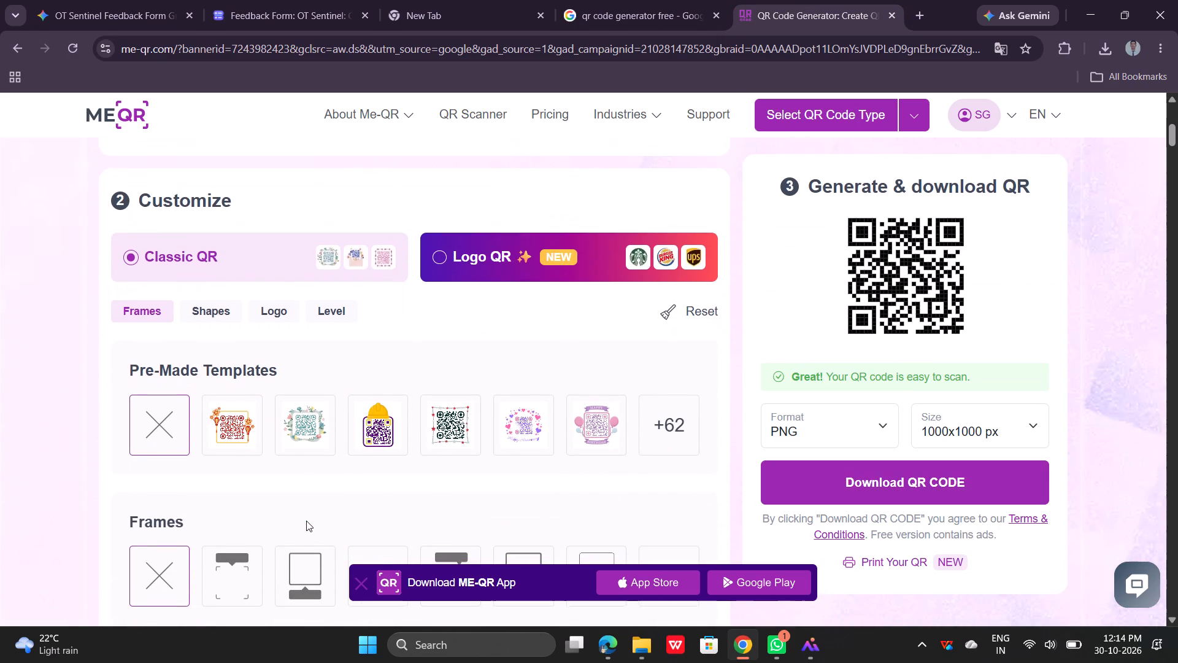
click(842, 472)
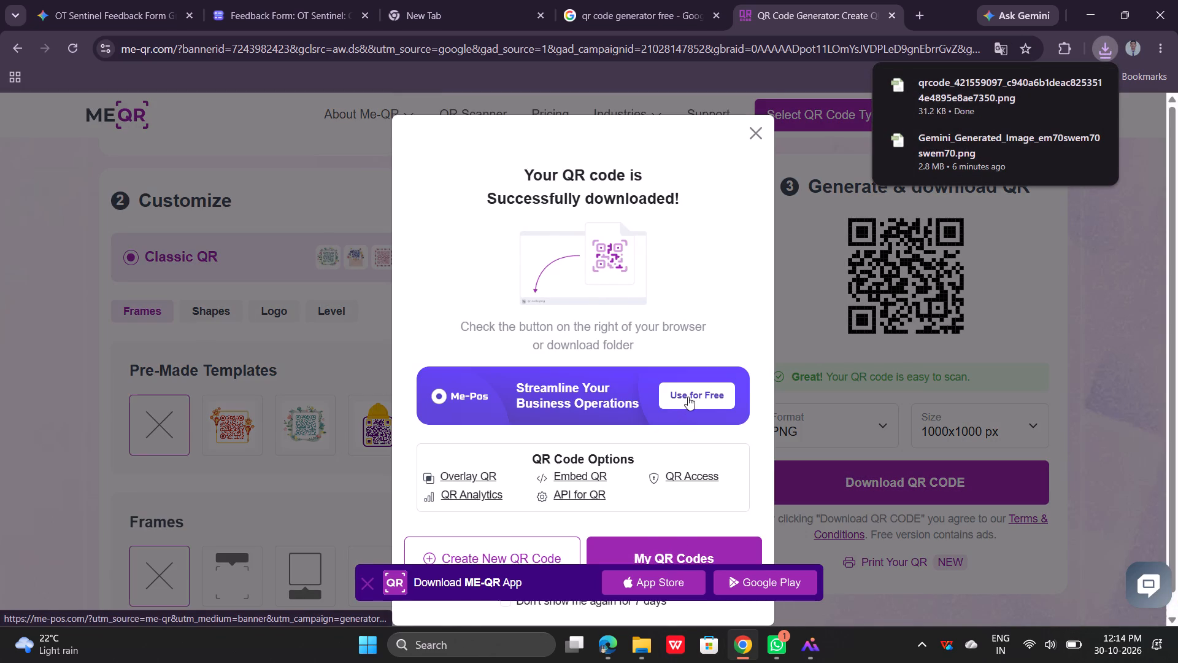
scroll(688, 397, down, 2)
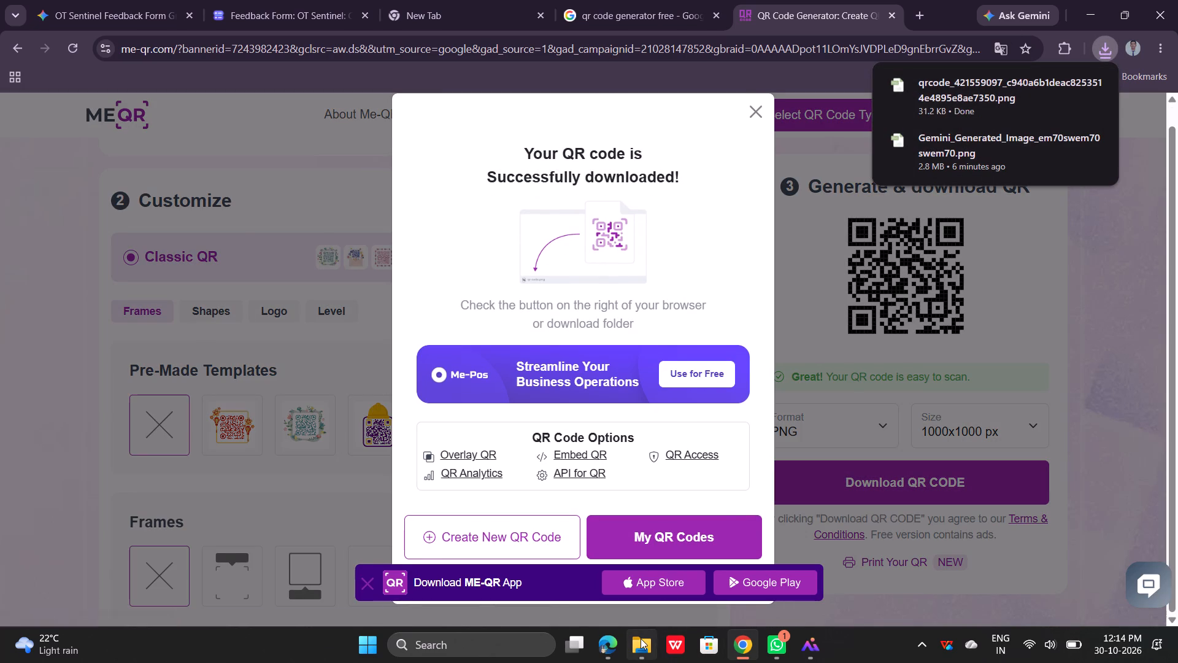
Switch to File Explorer and open the newly downloaded qrcode PNG from the Downloads folder.
click(641, 638)
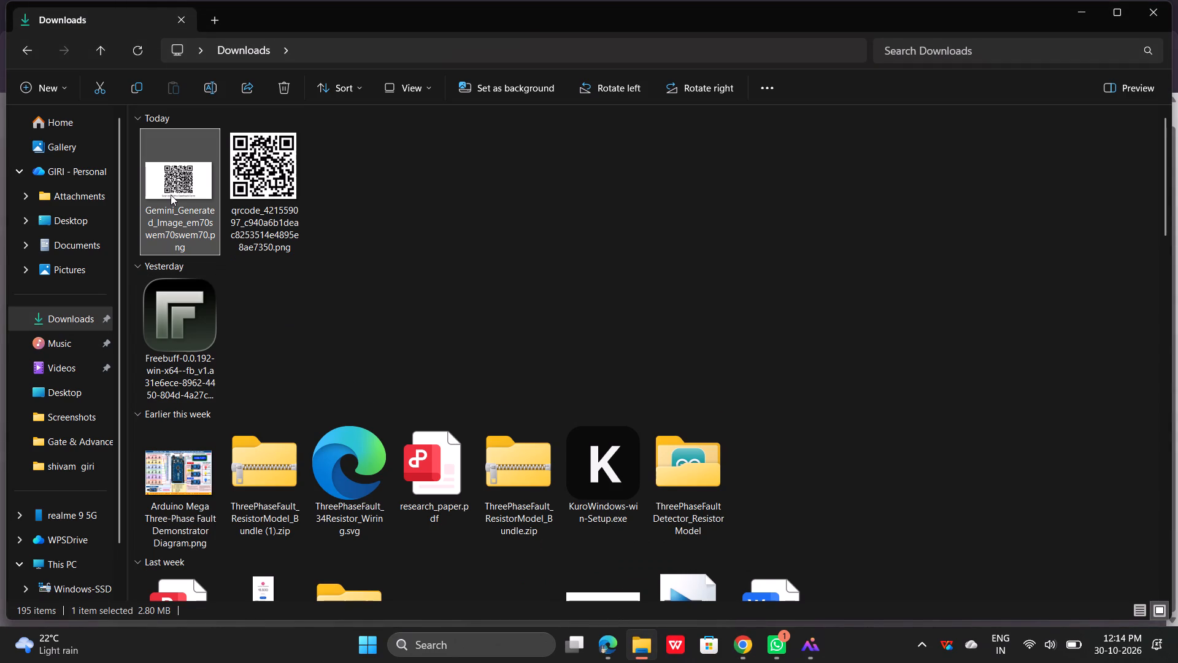
scroll(306, 366, up, 7)
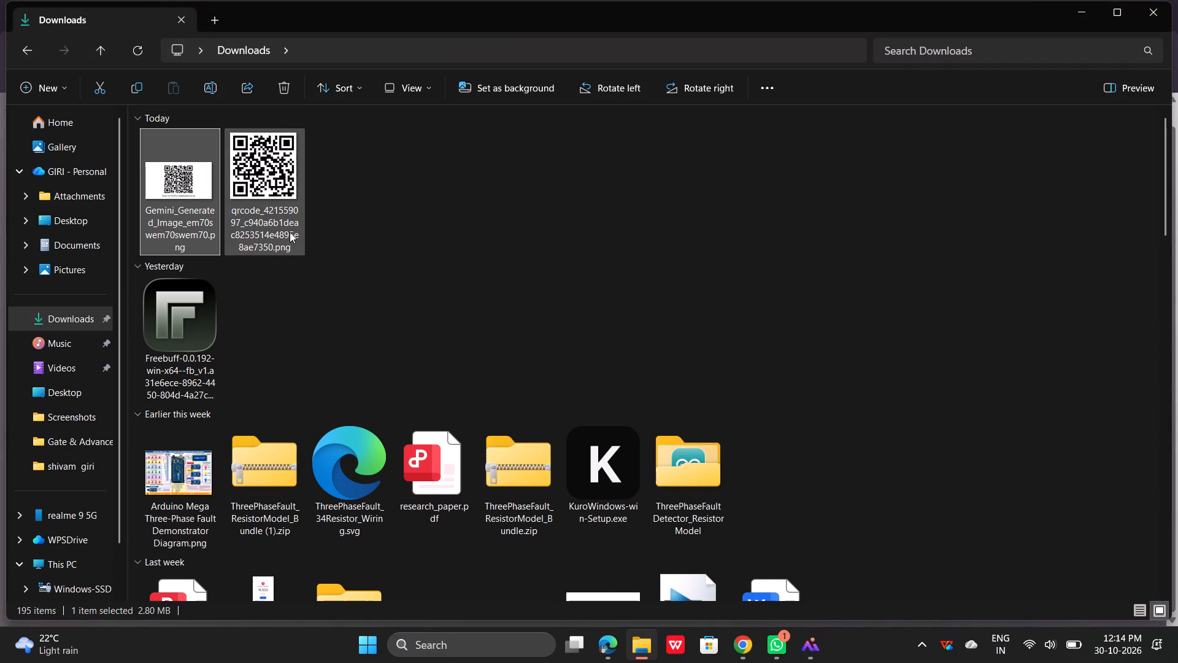
scroll(290, 232, up, 5)
click(145, 48)
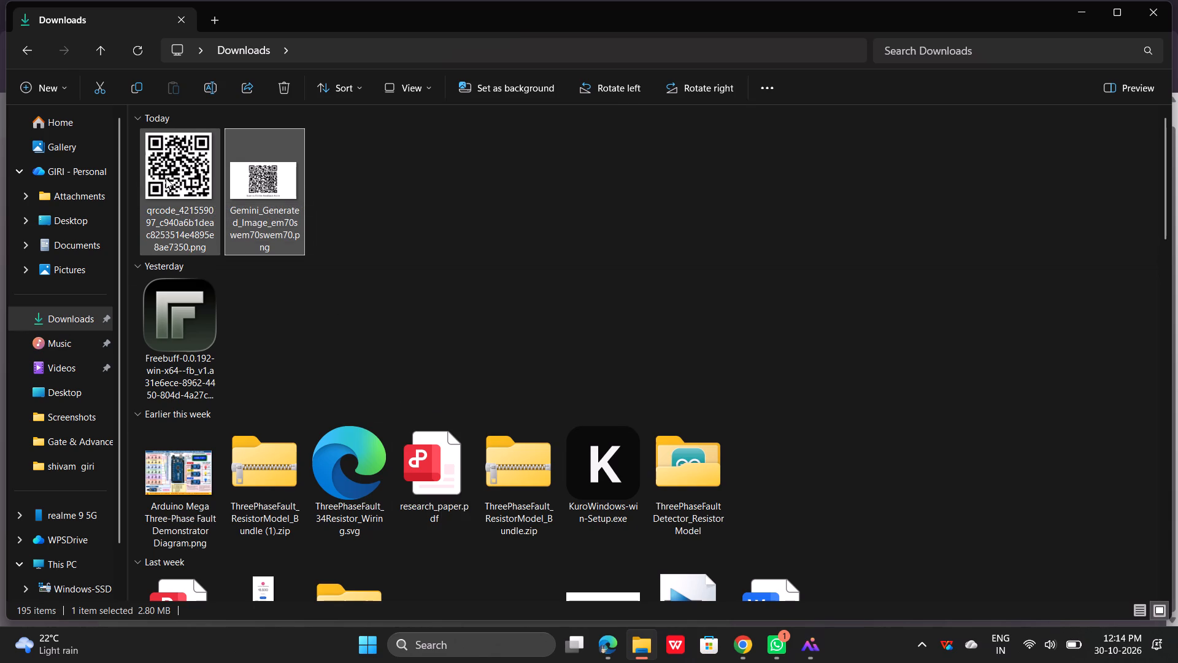
click(169, 174)
key(Return)
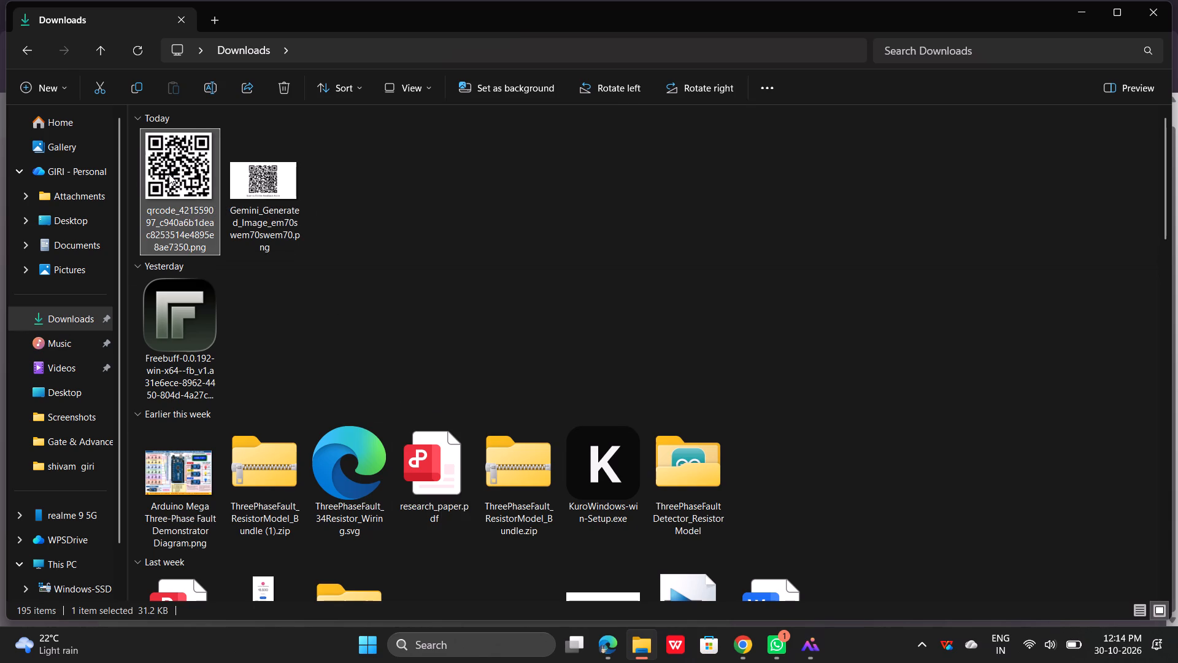
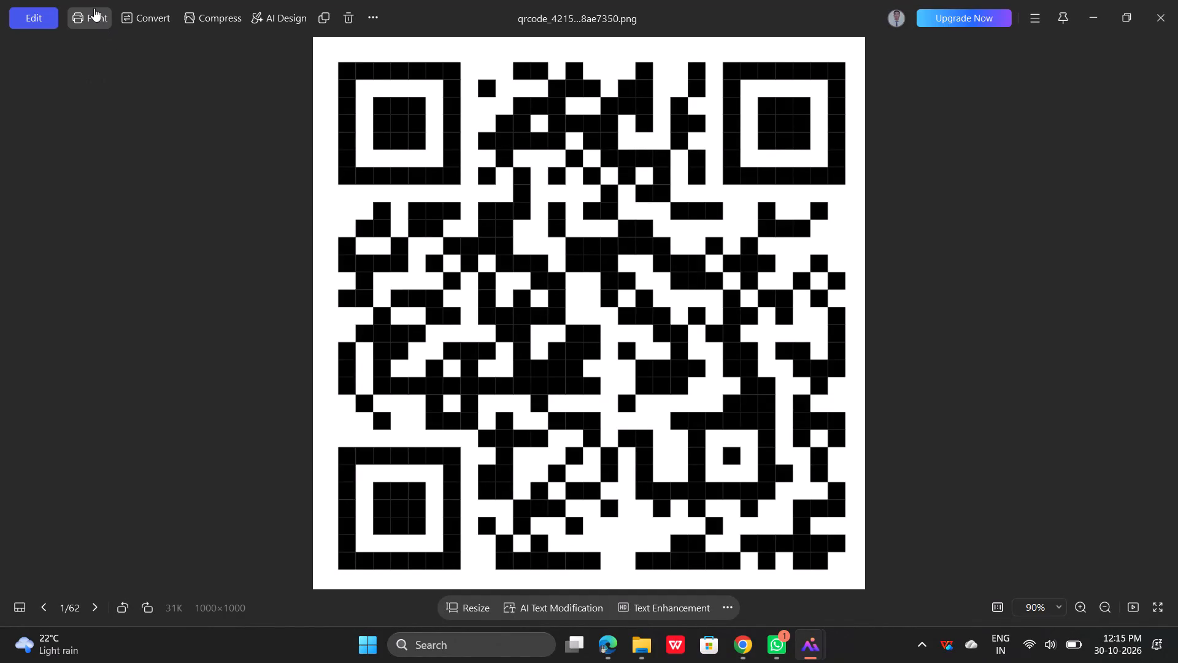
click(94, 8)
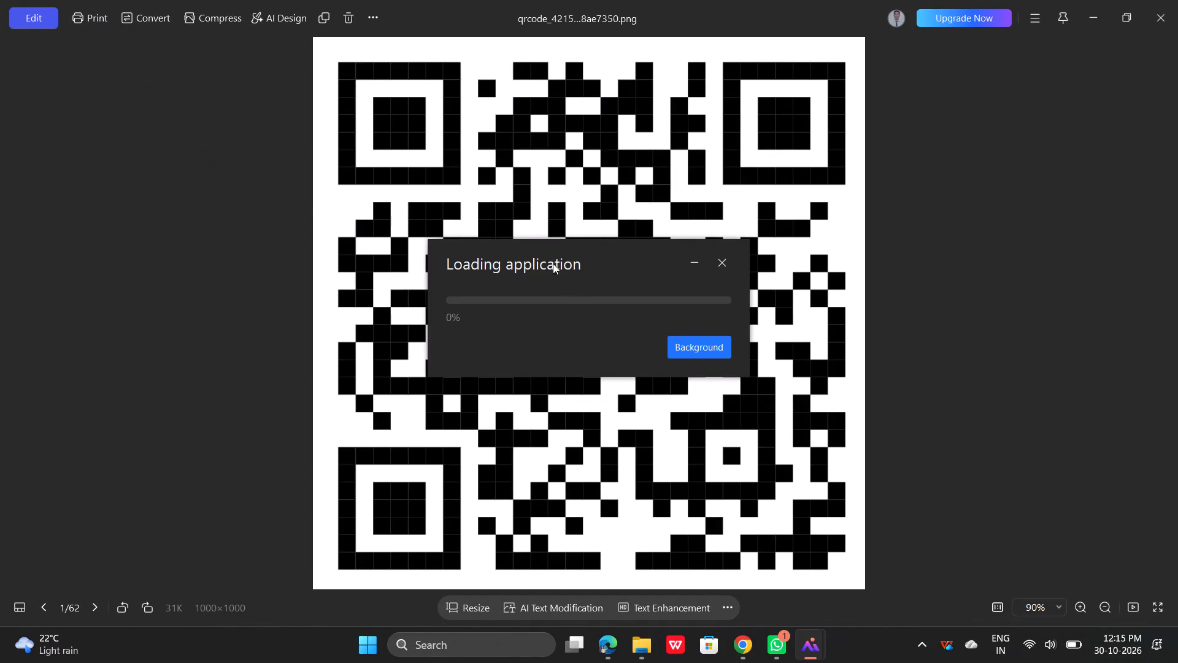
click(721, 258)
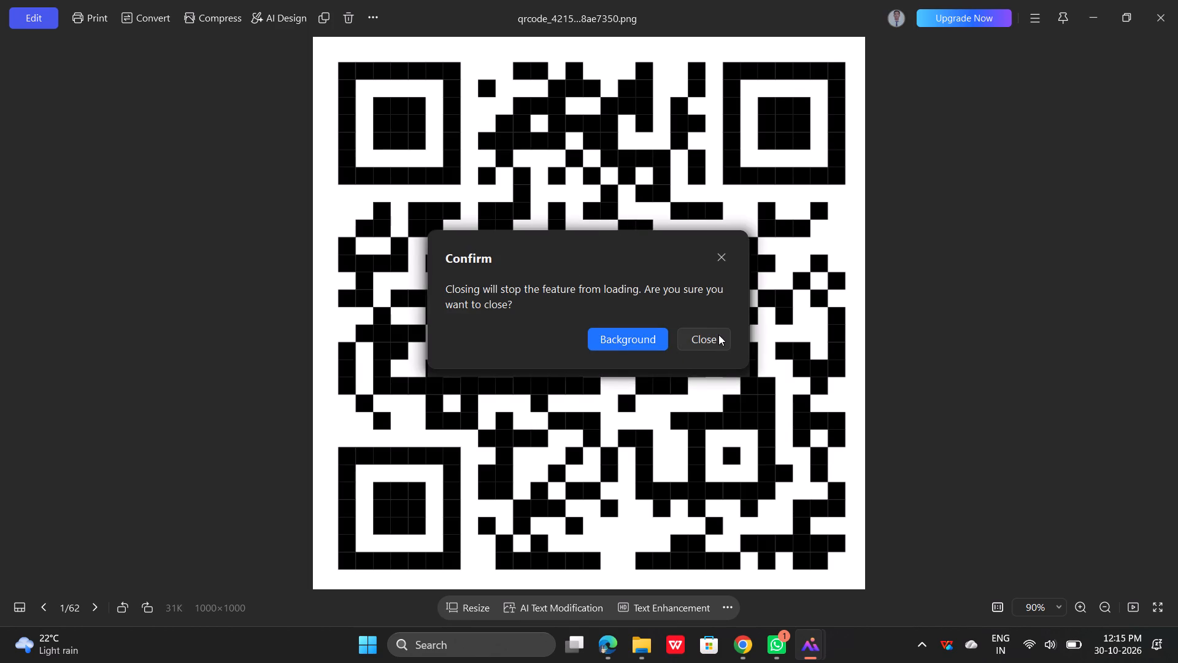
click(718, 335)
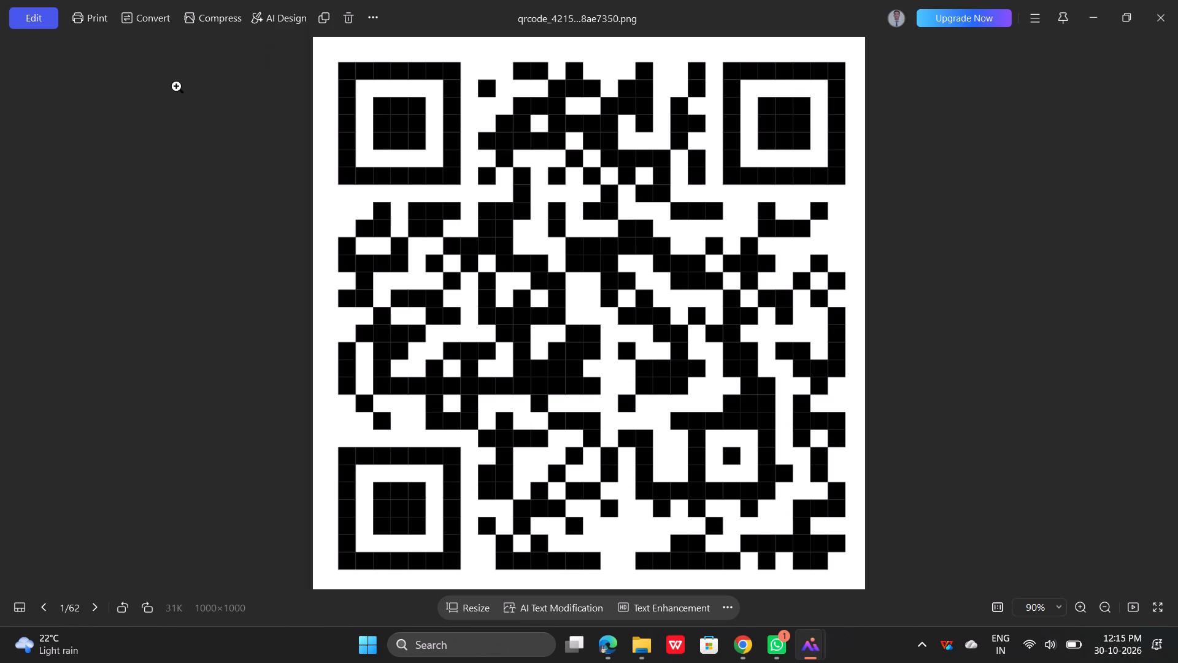
Try to capture the QR code image with a rectangular screen snip.
key(Print)
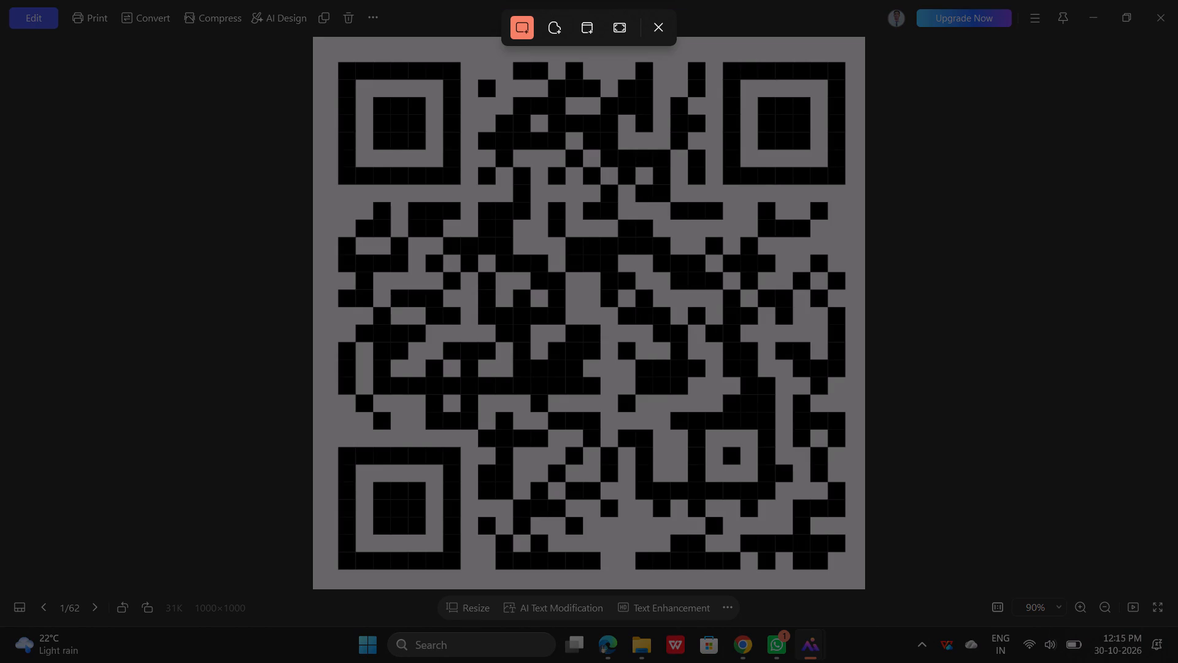
drag(307, 33, 586, 363)
drag(586, 363, 610, 386)
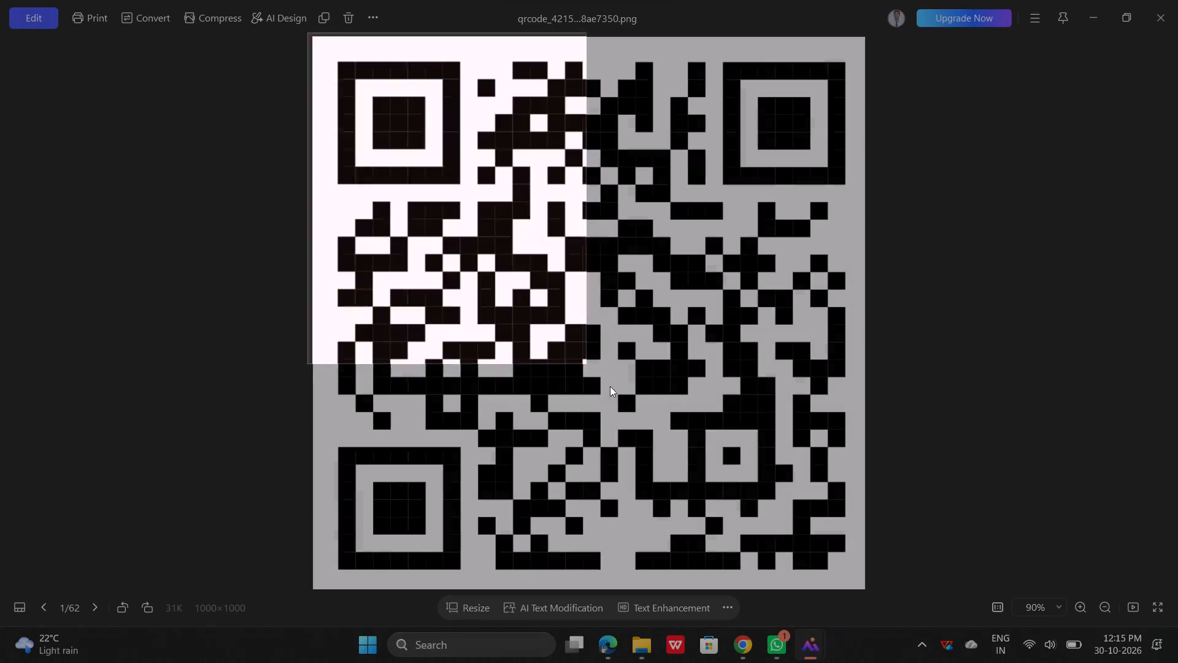
drag(610, 386, 681, 452)
double_click(681, 452)
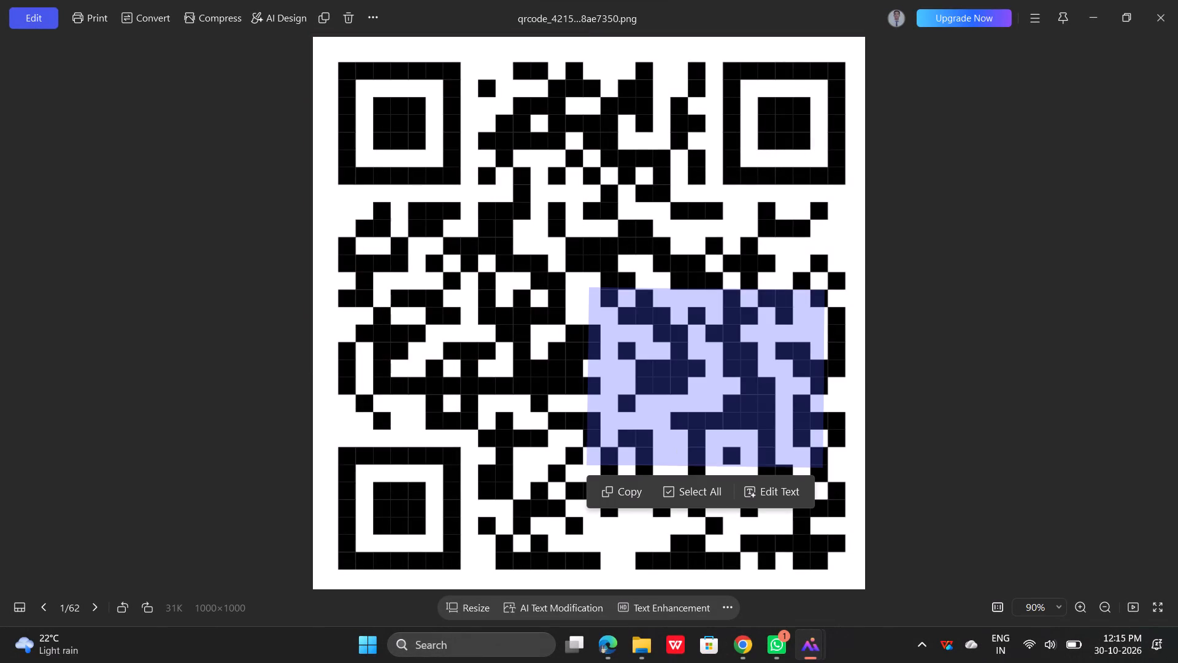
click(879, 363)
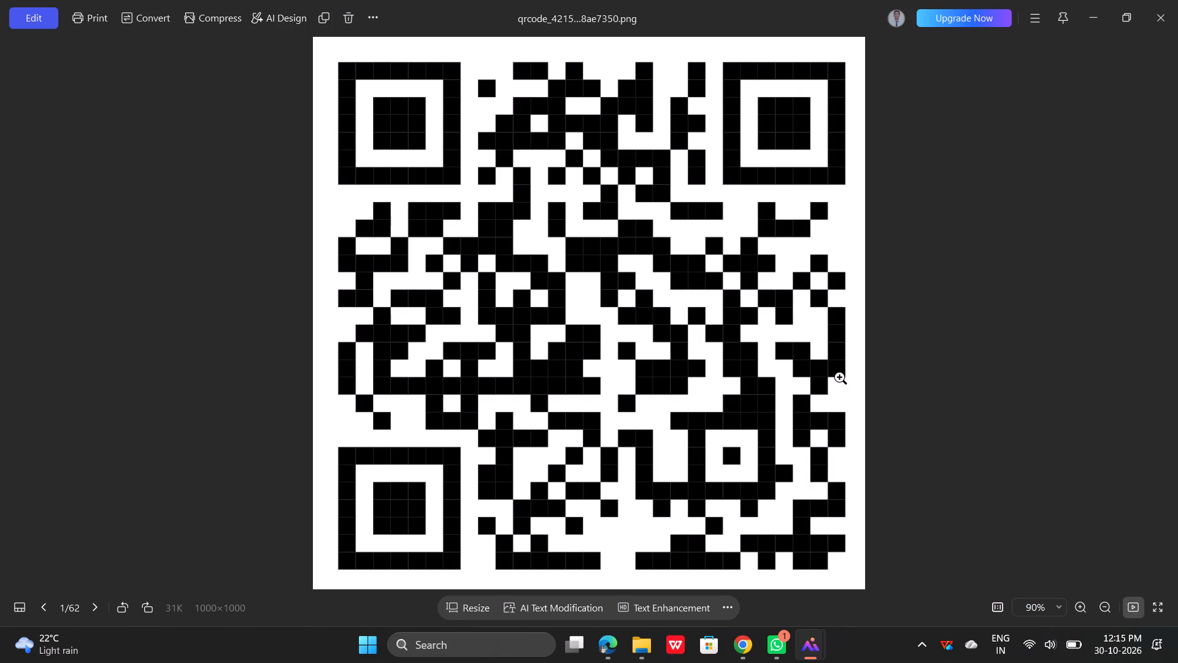
Display the QR code image full screen at 90% zoom.
click(1155, 605)
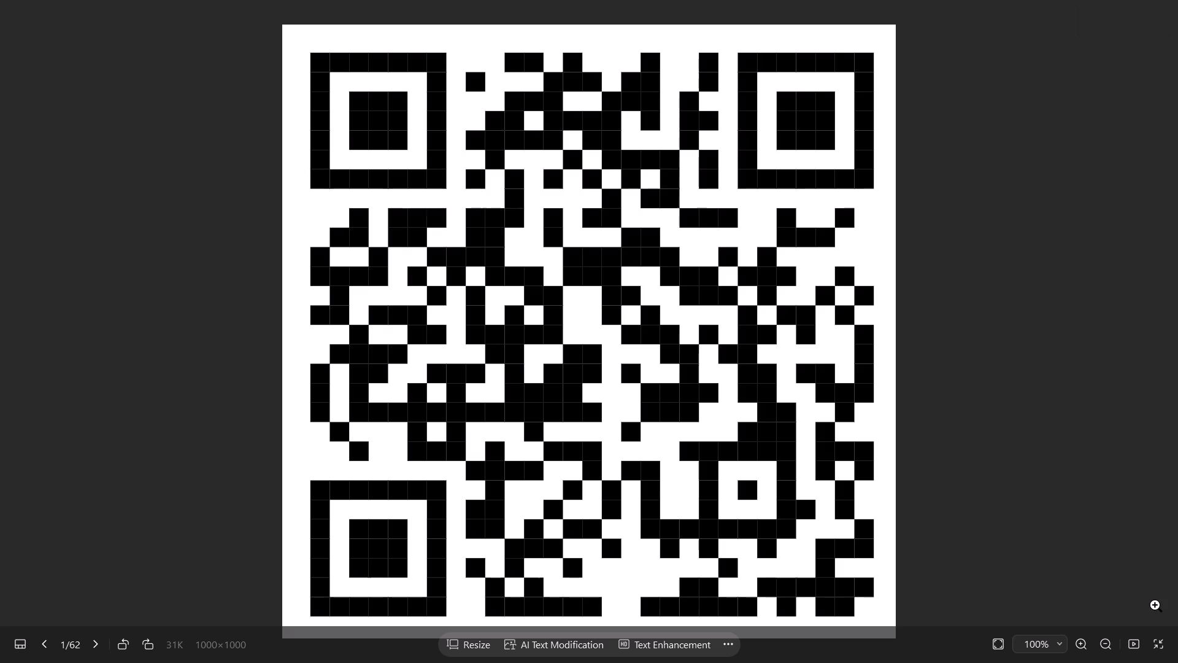
click(1049, 524)
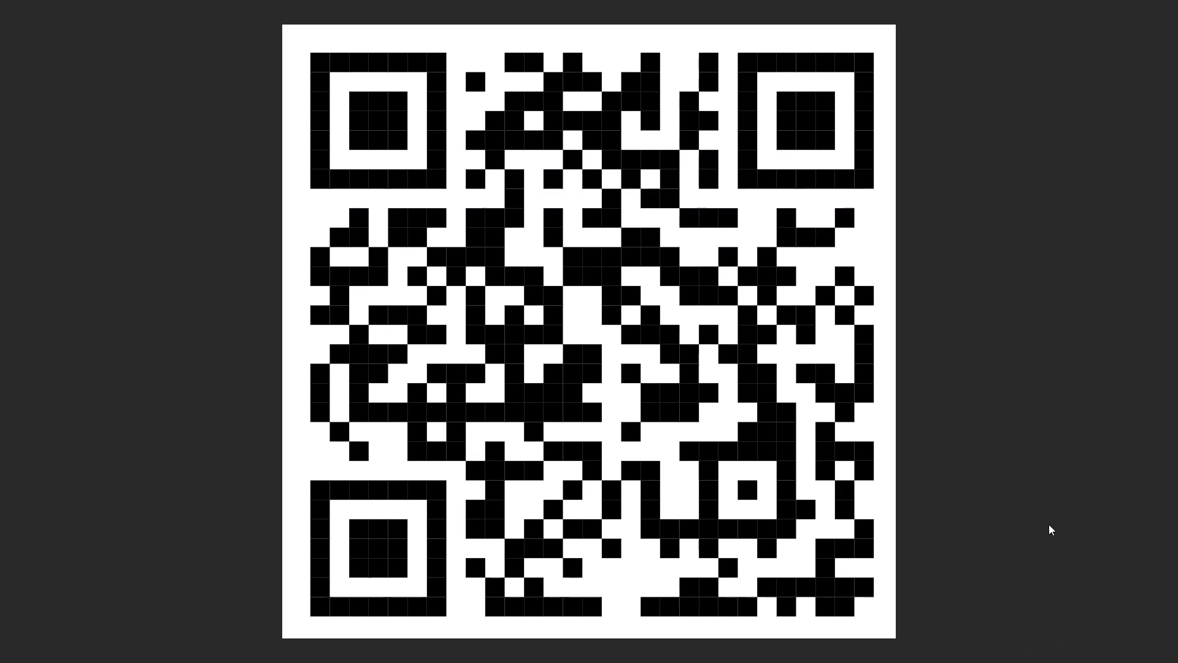
click(1049, 524)
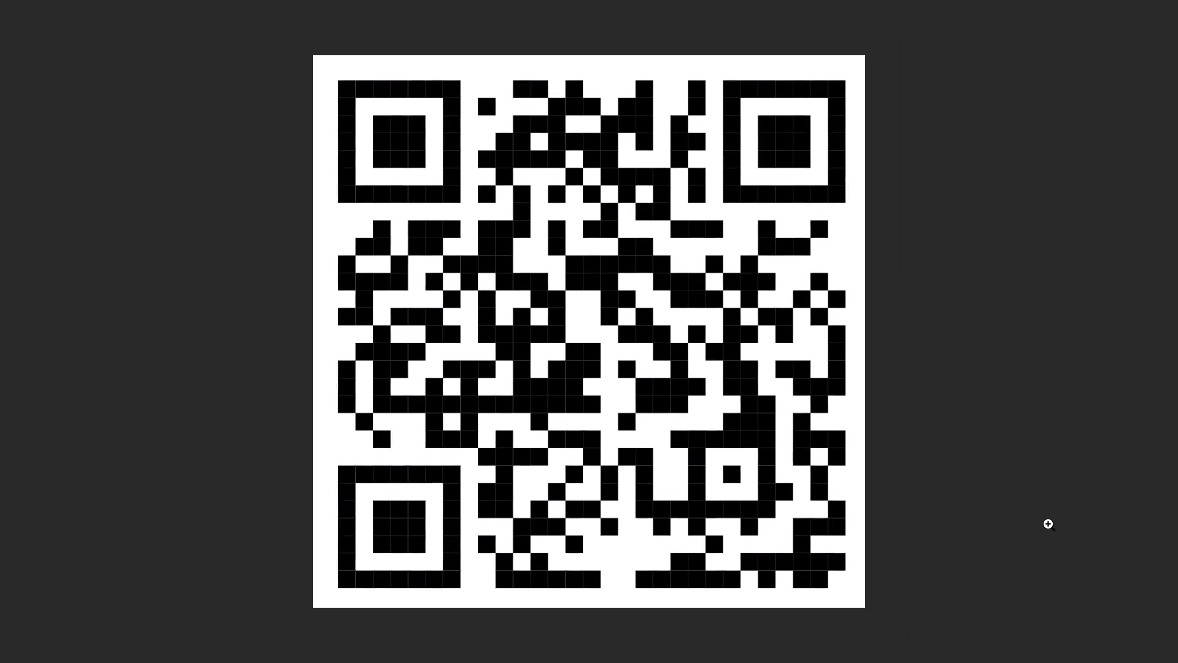
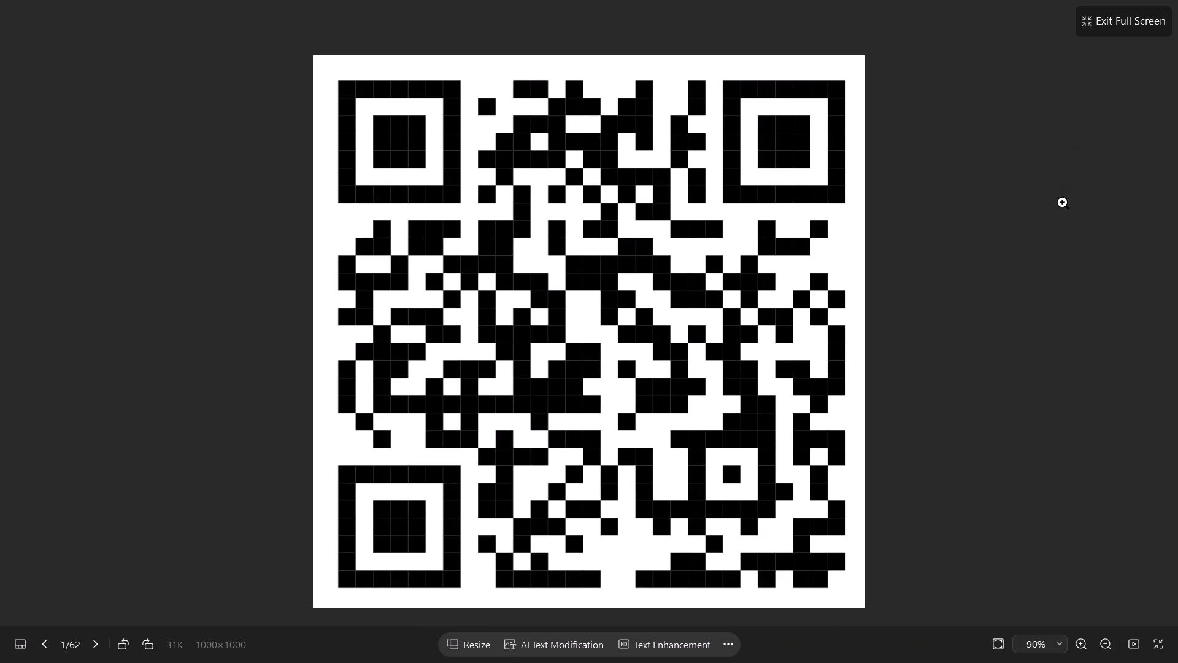
Return to the feedback form's questions in Chrome and make the Branch question optional.
key(Escape)
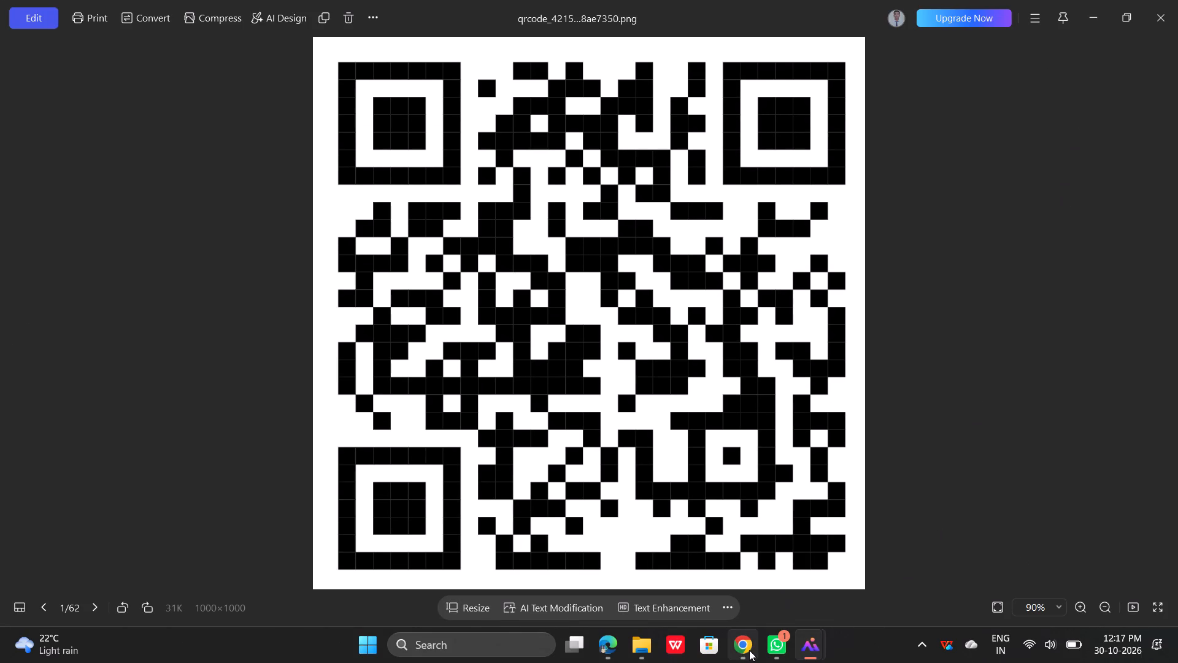
click(749, 650)
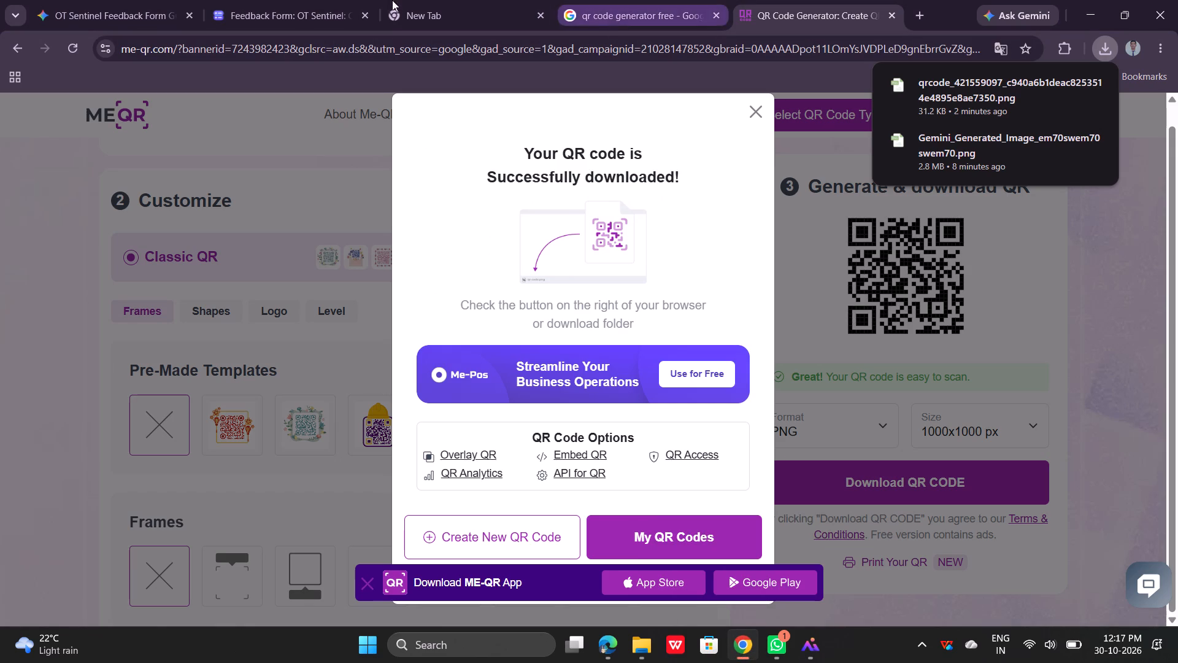
click(277, 10)
scroll(445, 224, up, 6)
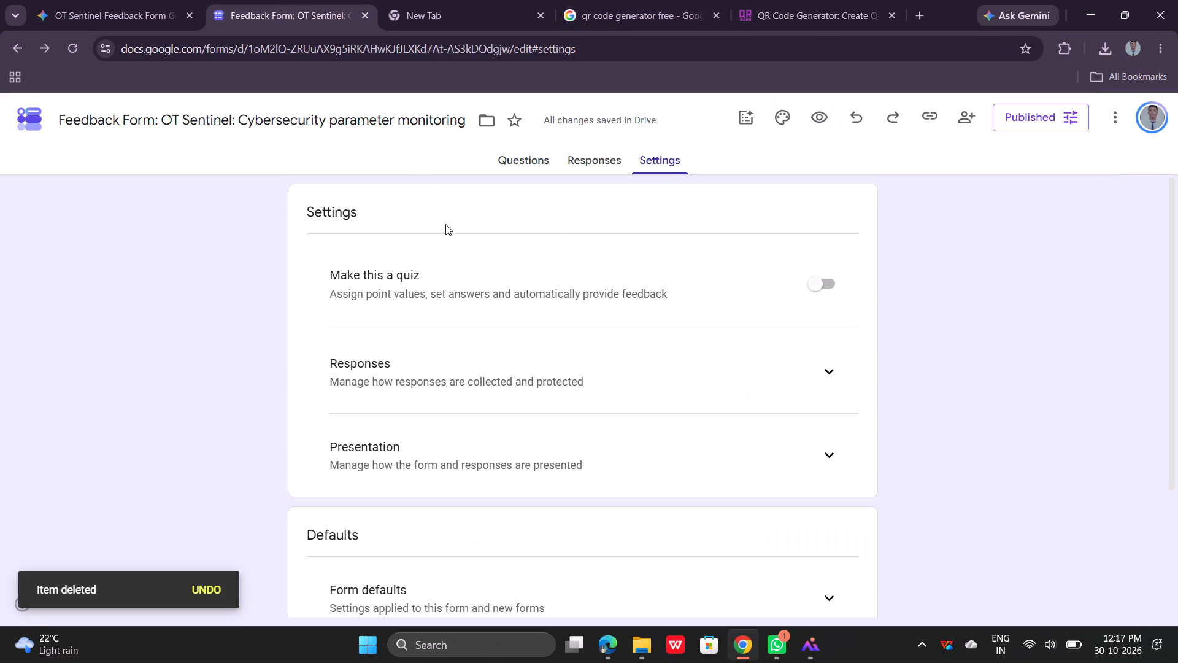
click(522, 157)
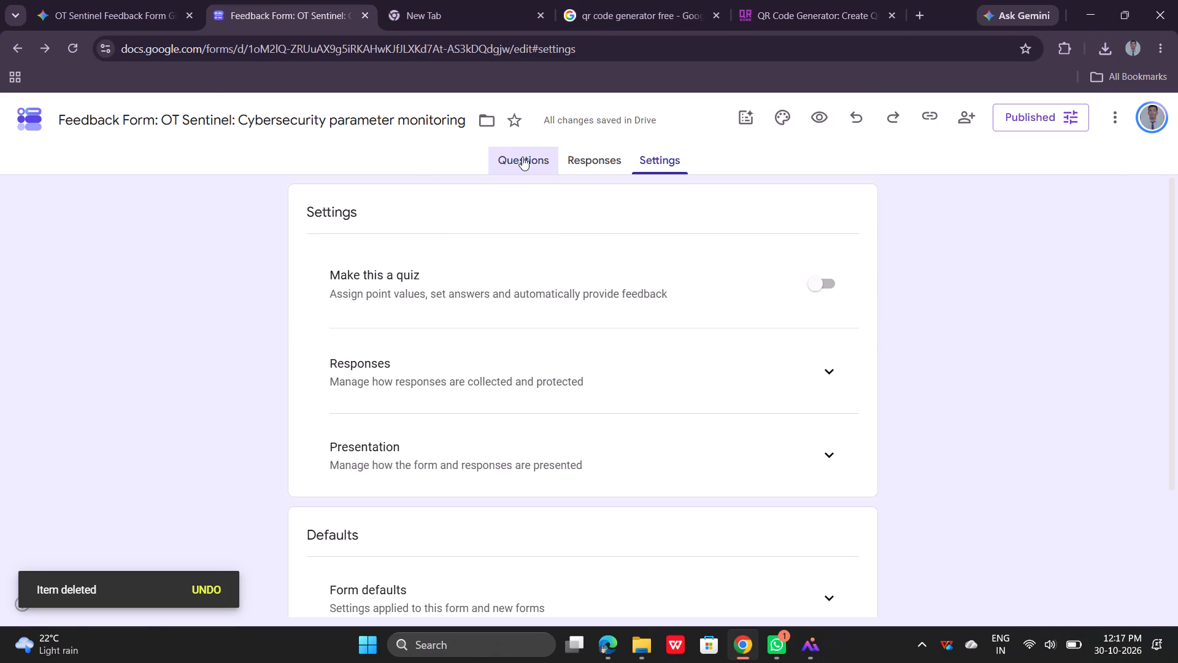
scroll(584, 390, down, 6)
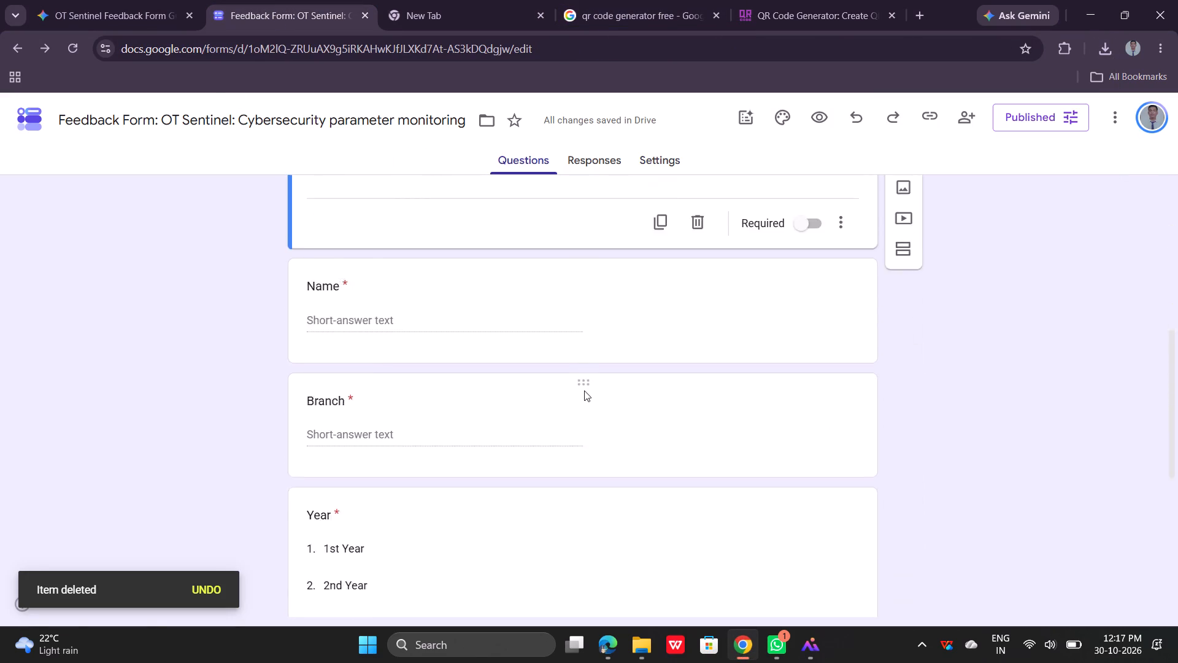
scroll(584, 390, down, 2)
click(741, 321)
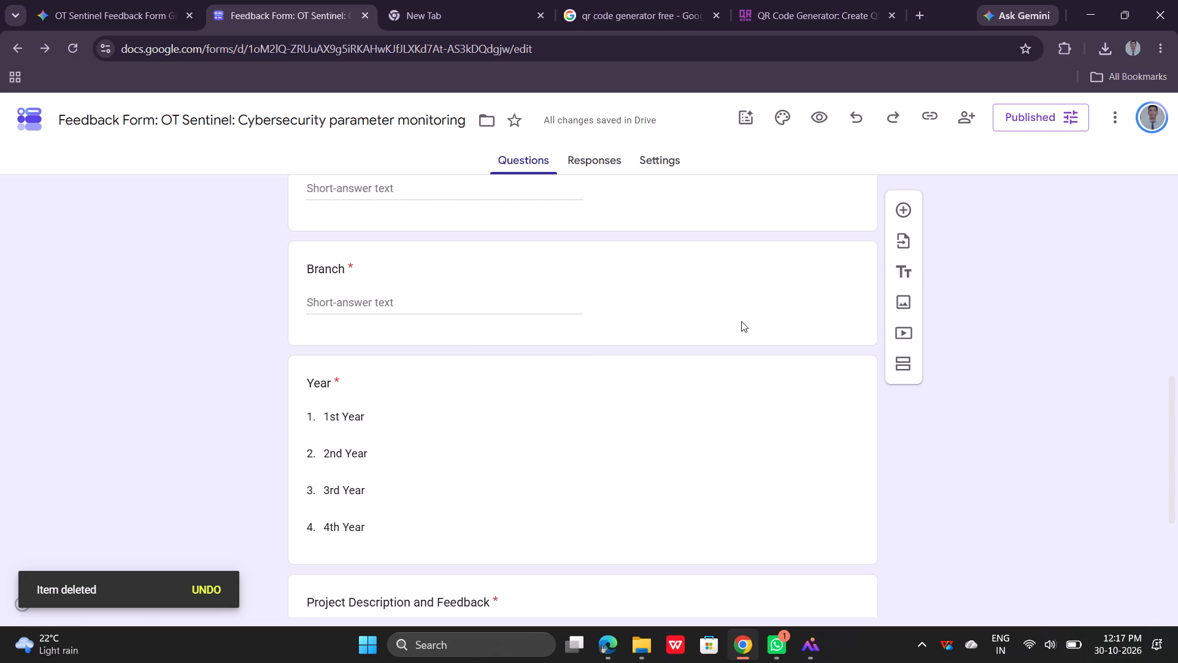
click(814, 427)
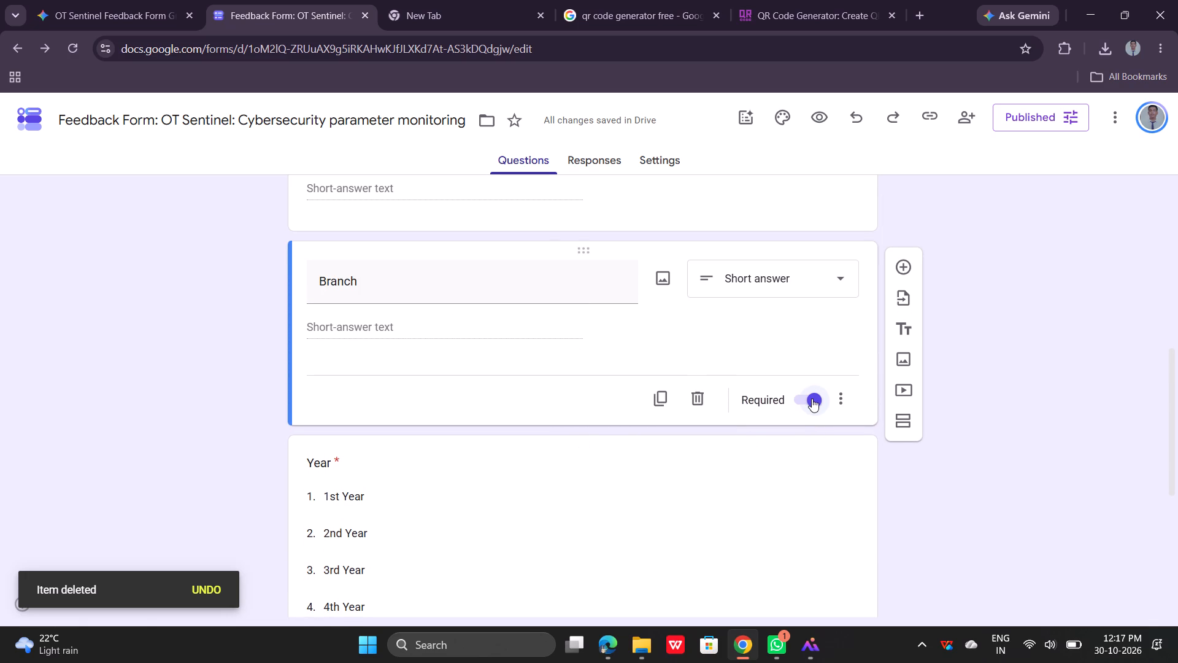
click(812, 398)
Save the form's published options, accepting responses from anyone with the link.
click(1026, 112)
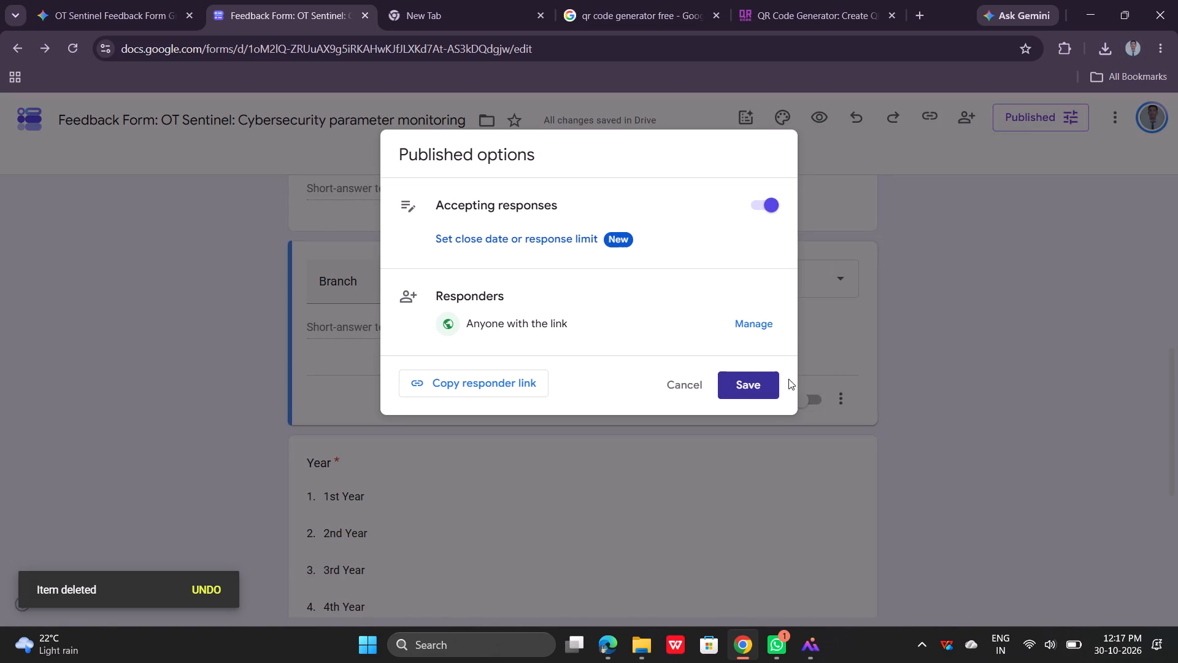
click(752, 392)
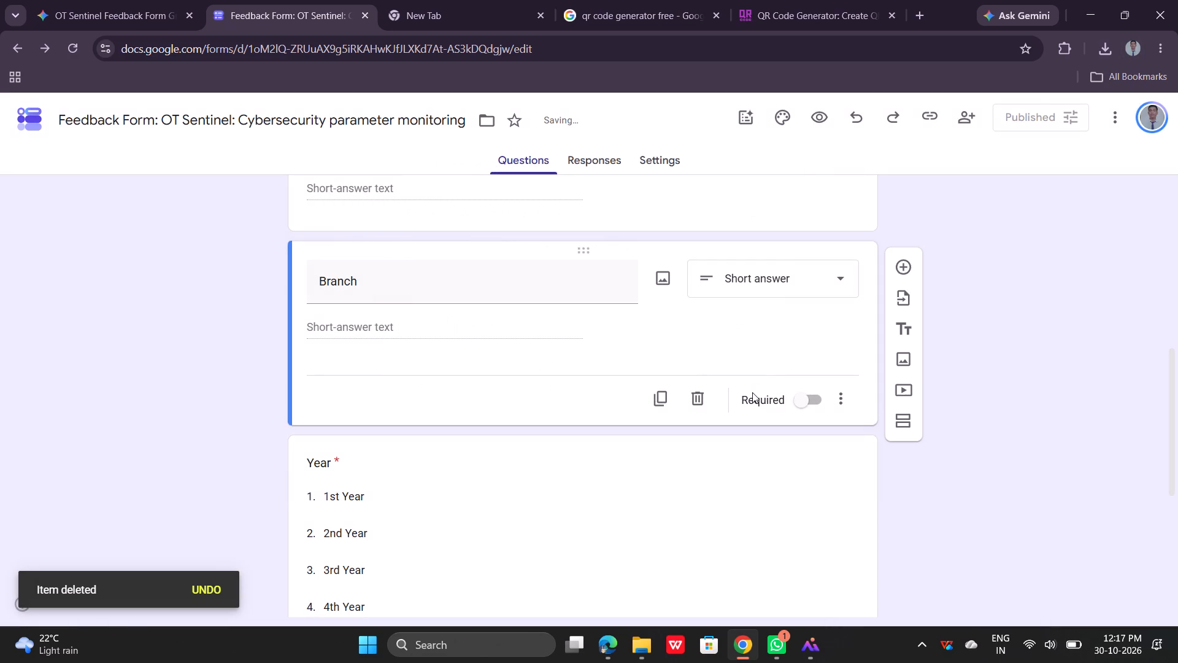
Close the image viewer window holding the Gemini-generated QR image.
click(808, 7)
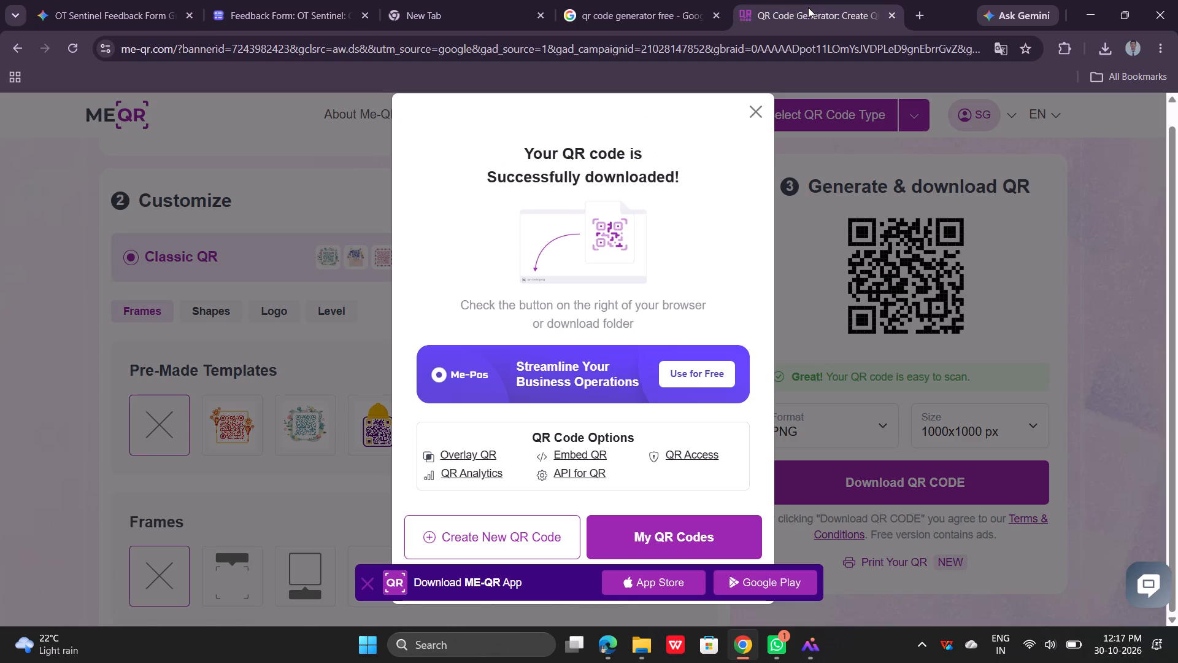
click(808, 642)
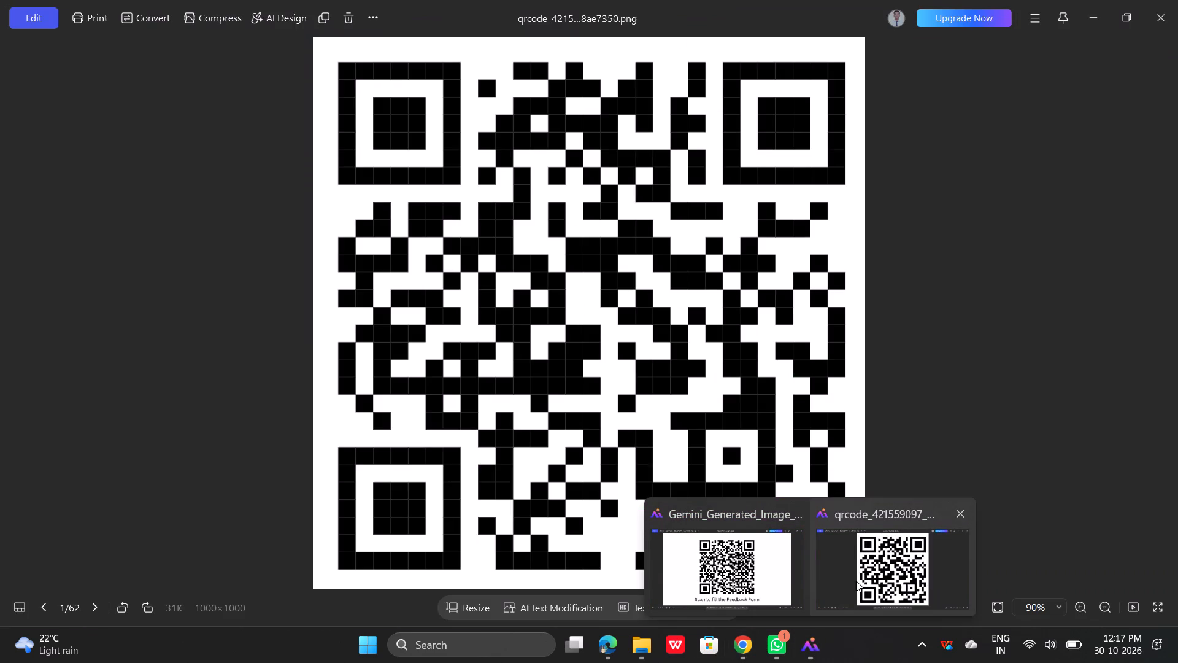
click(789, 516)
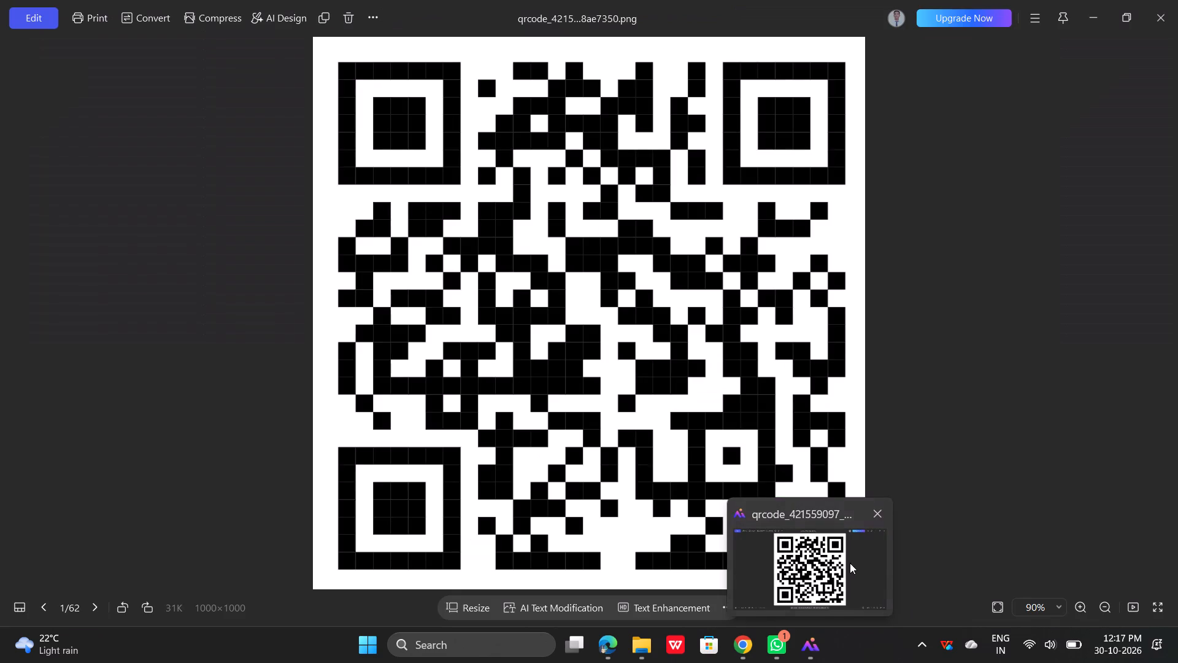
Show the downloaded ME-QR code image full screen in the image viewer for scanning.
click(850, 563)
click(1167, 606)
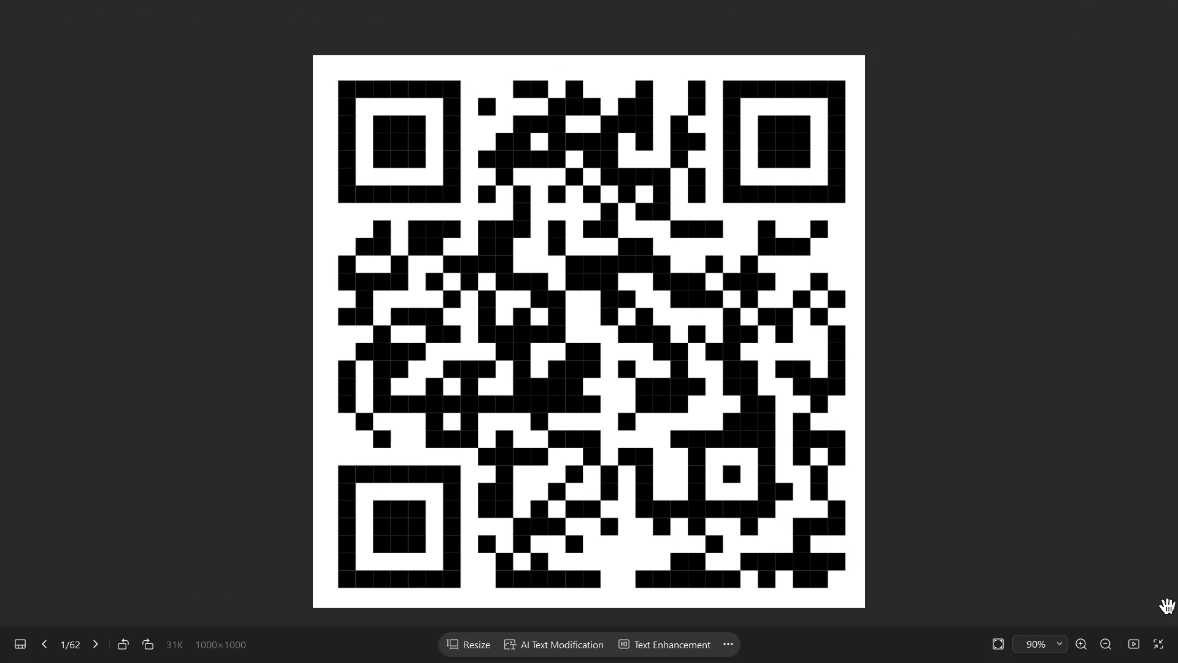
click(1160, 644)
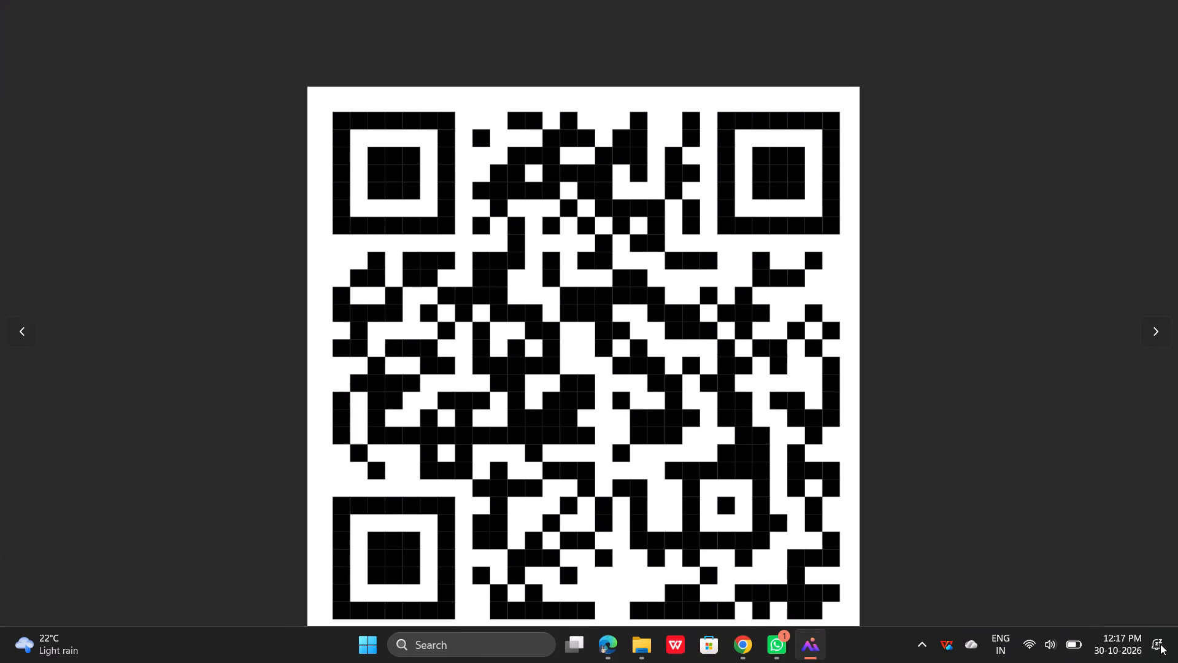
click(1153, 608)
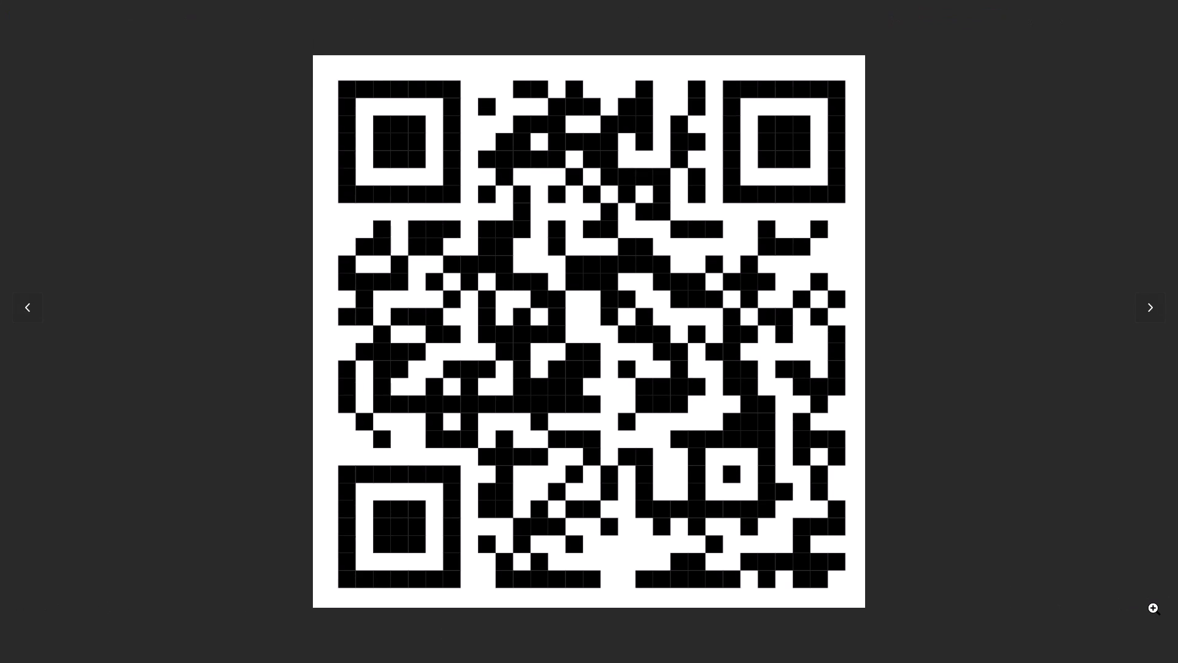
click(475, 408)
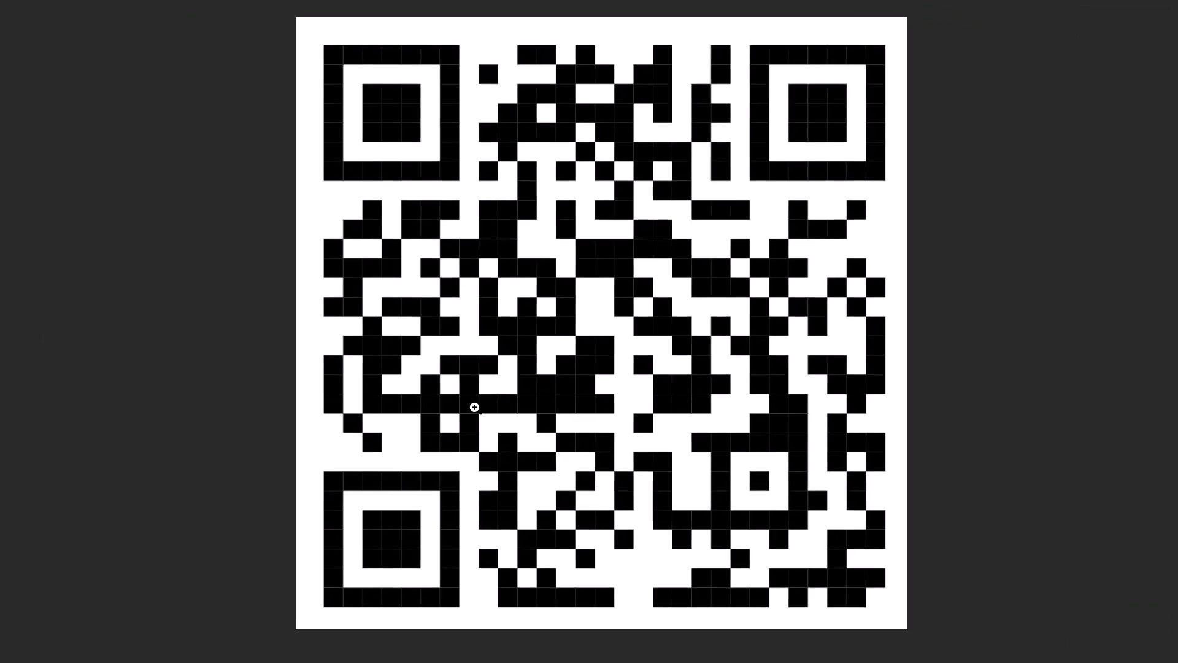
click(475, 408)
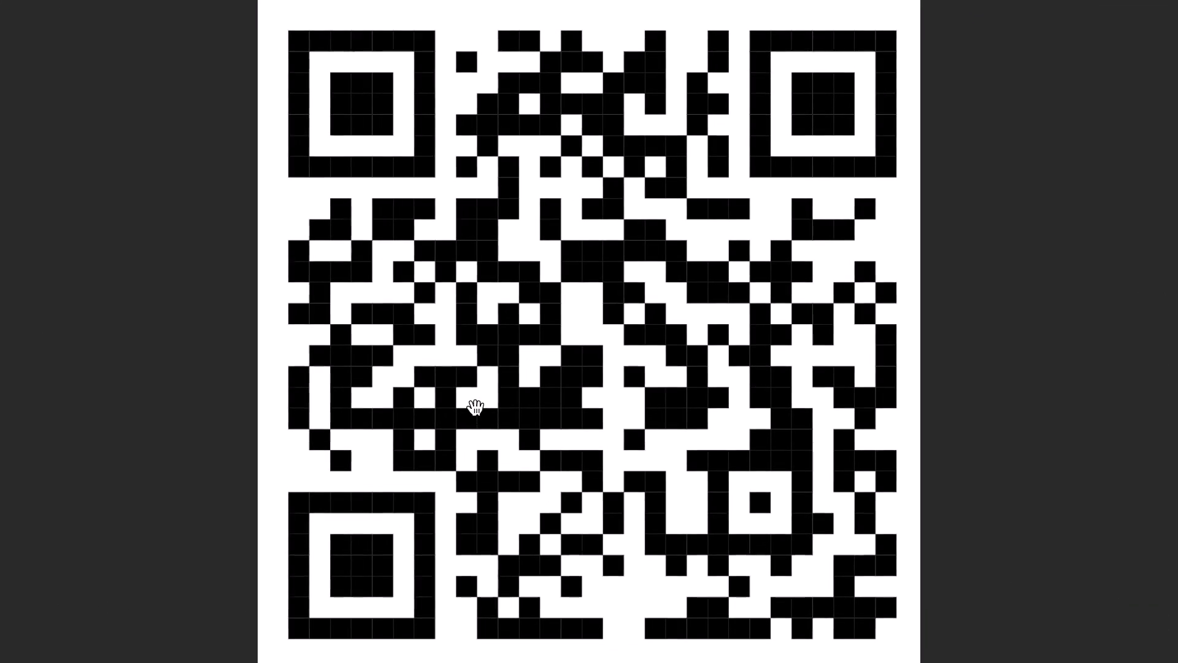
click(475, 408)
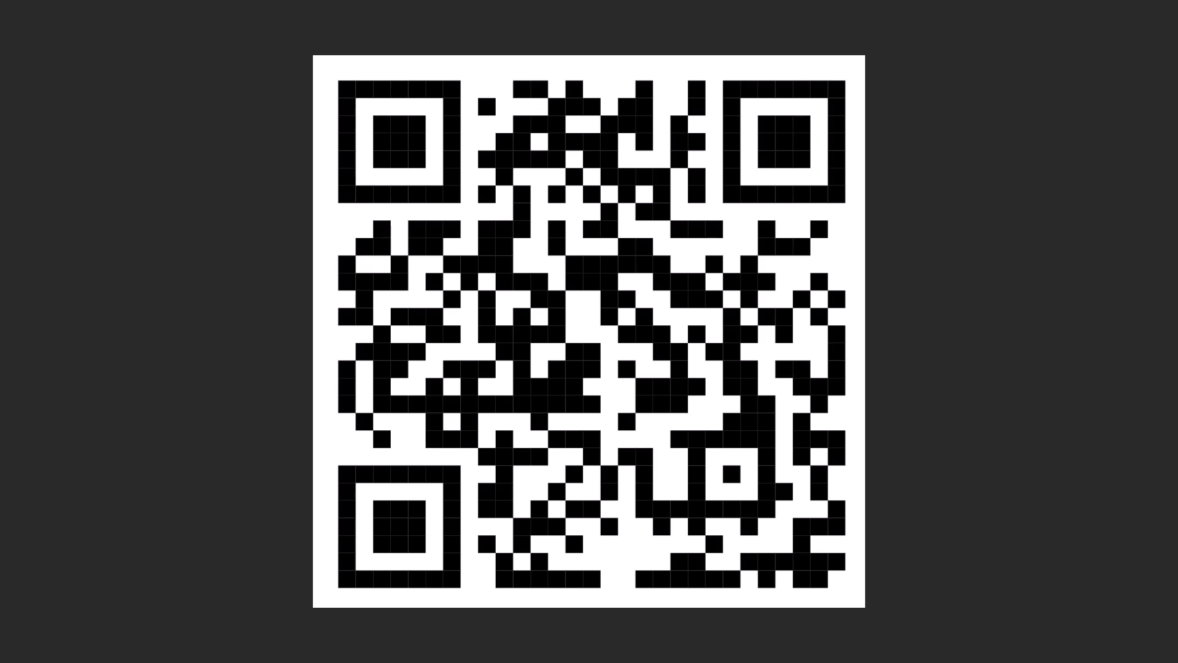
Dismiss the QR download message in Chrome and make the form's Year question optional.
key(Escape)
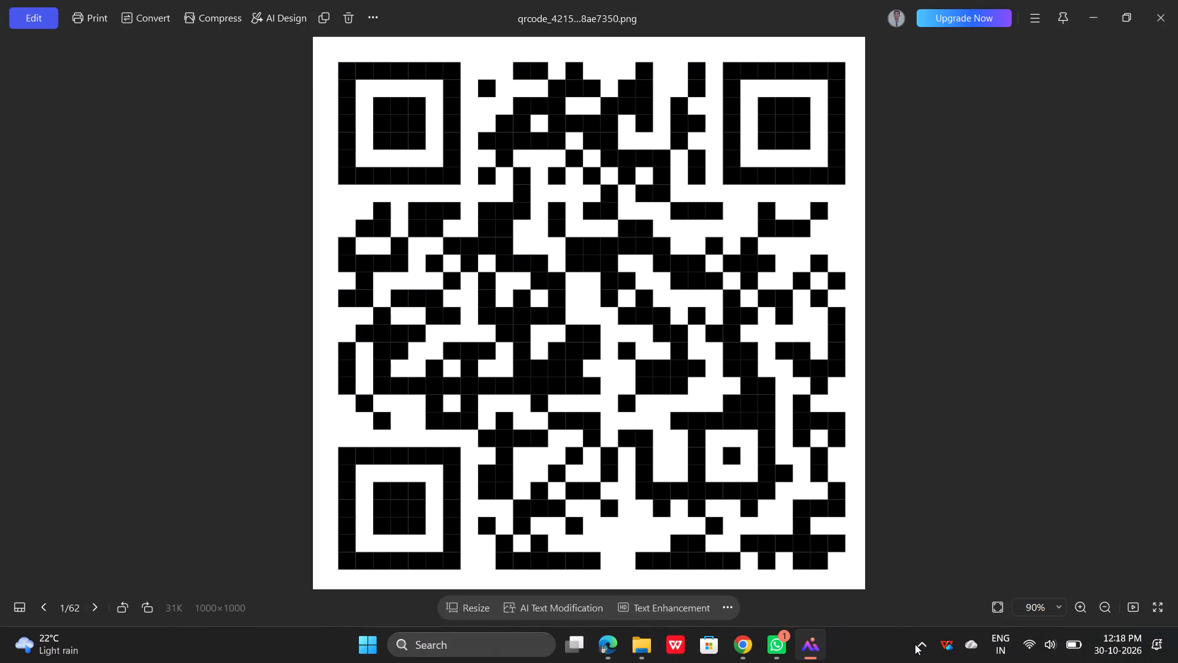
click(742, 633)
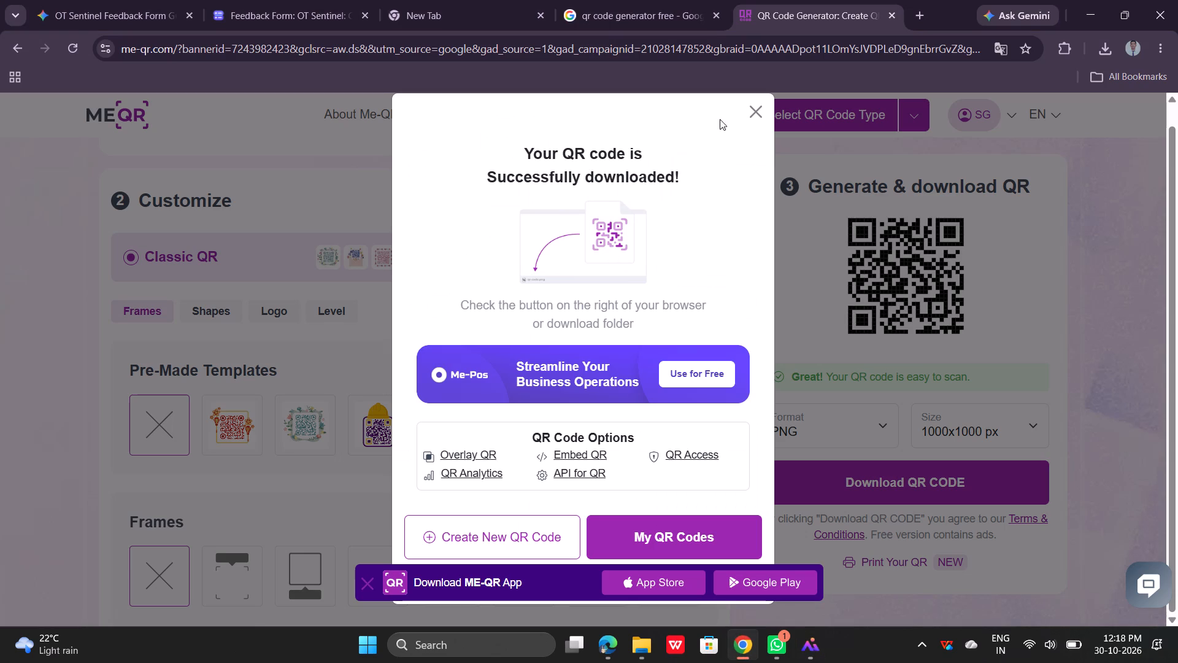
click(750, 110)
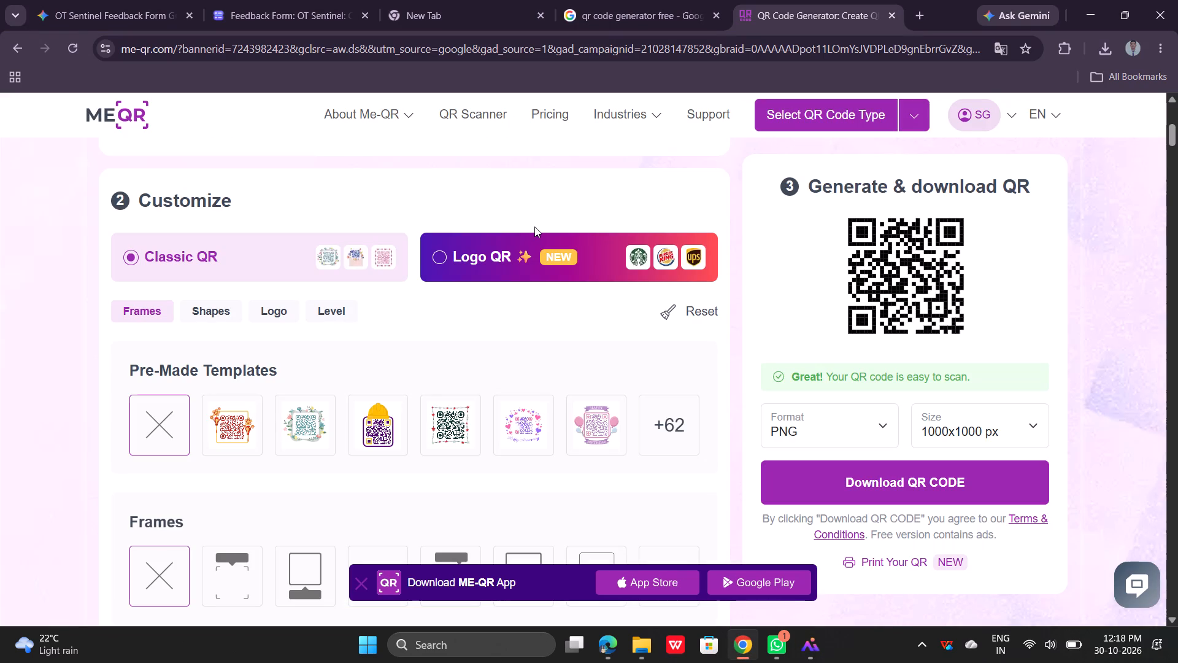
click(268, 9)
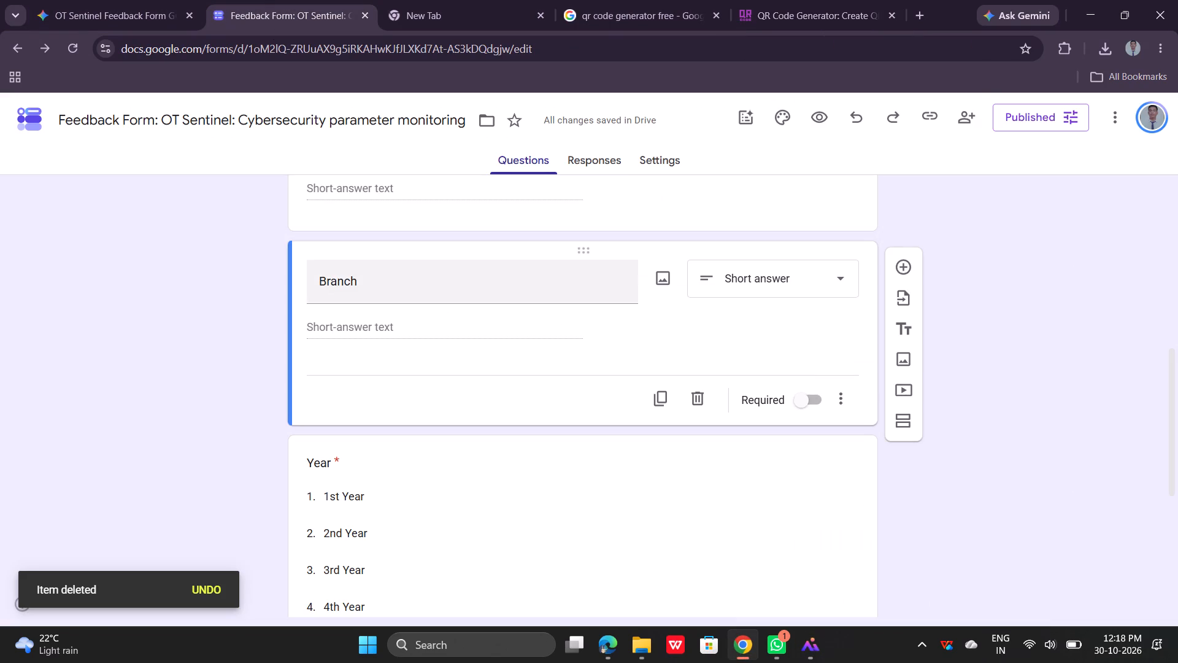
scroll(375, 292, down, 2)
click(712, 395)
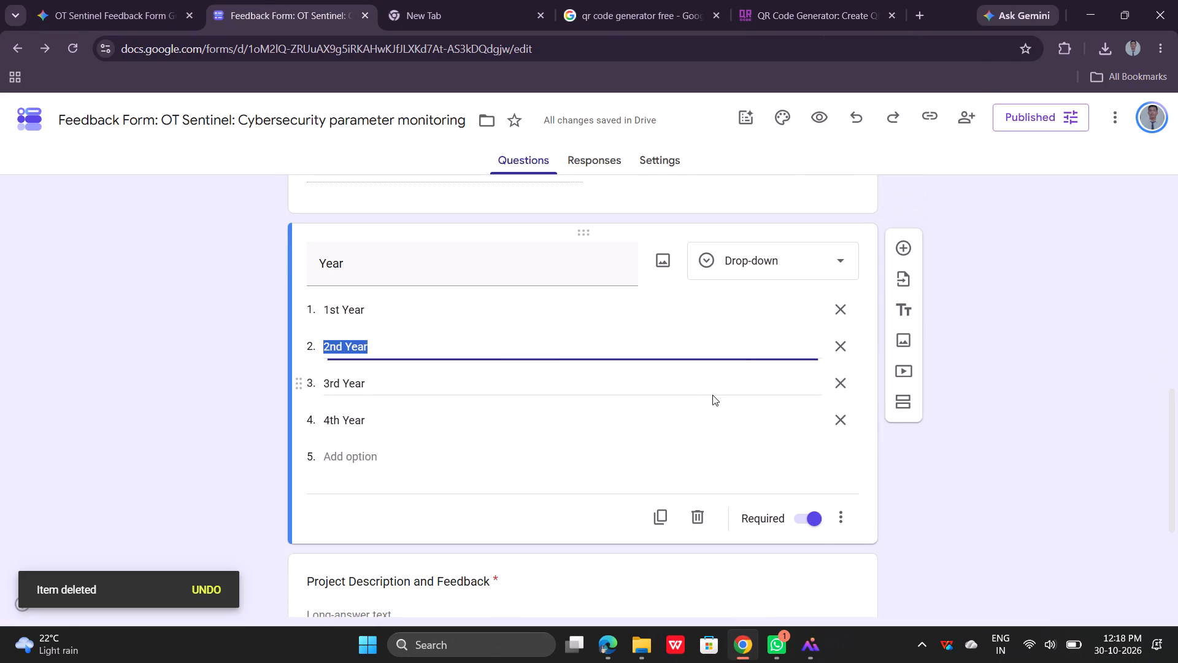
click(812, 516)
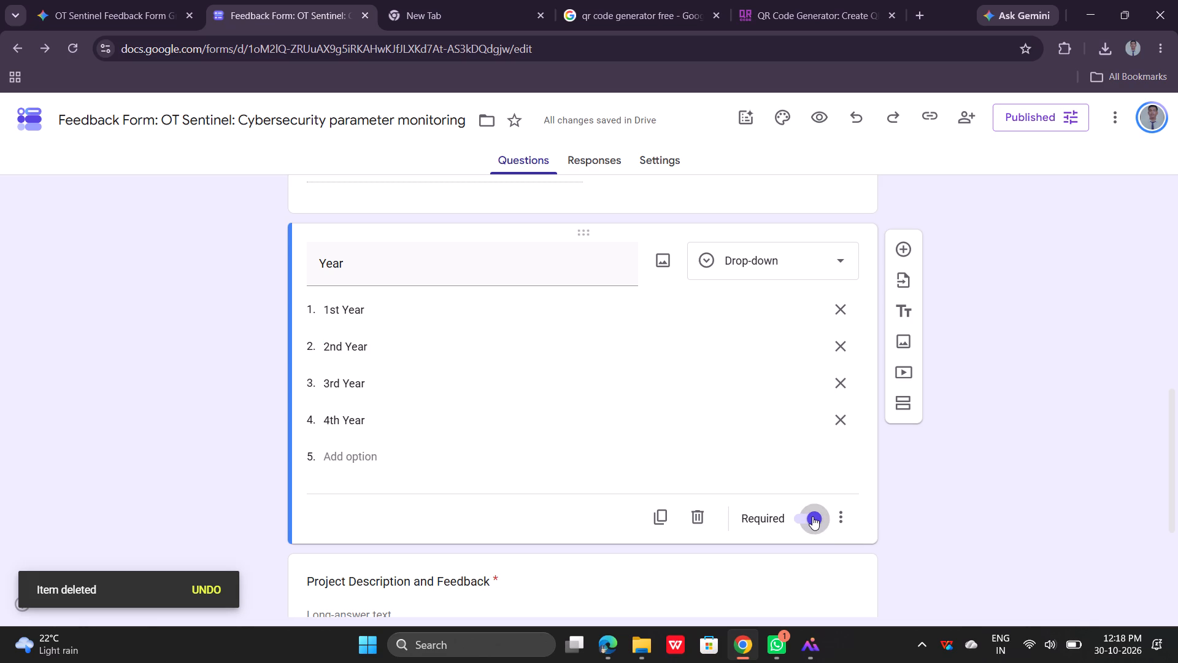
Review the remaining form questions and save the published options again with responses accepted.
scroll(607, 438, down, 2)
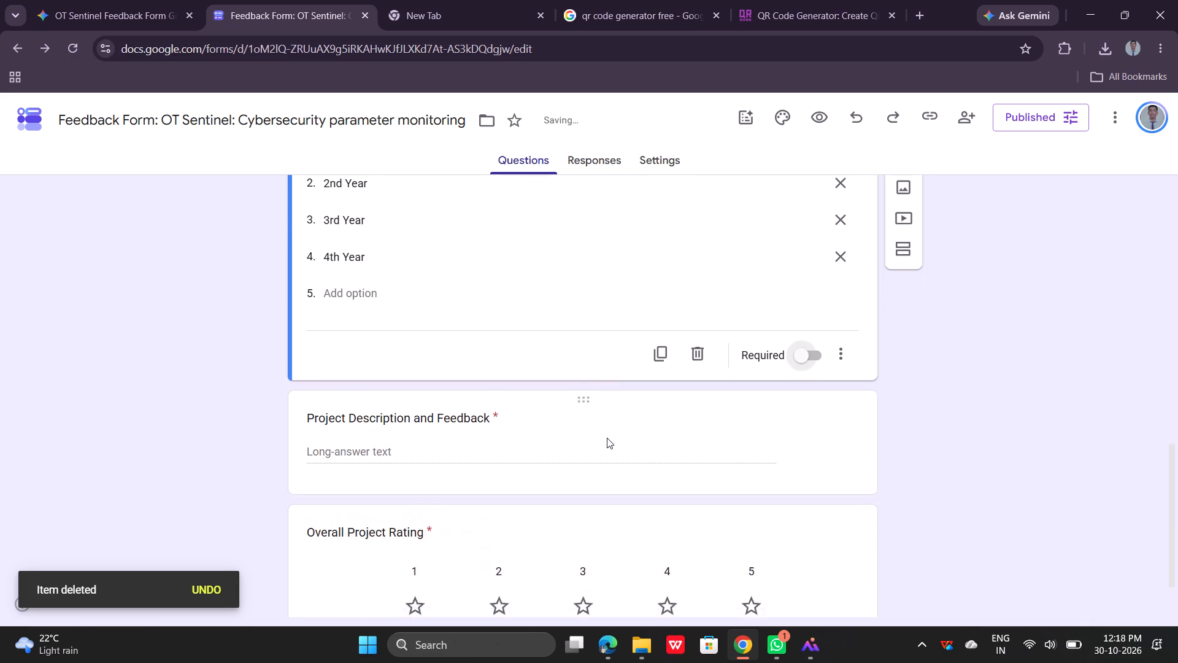
scroll(607, 438, down, 2)
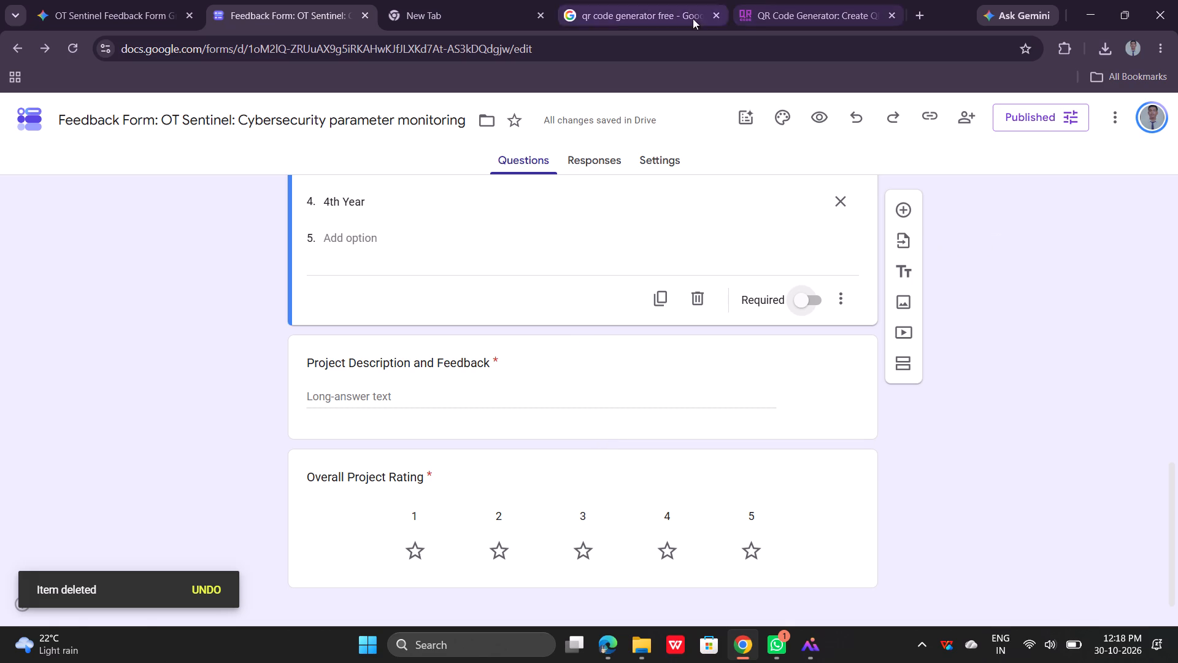
scroll(596, 313, up, 9)
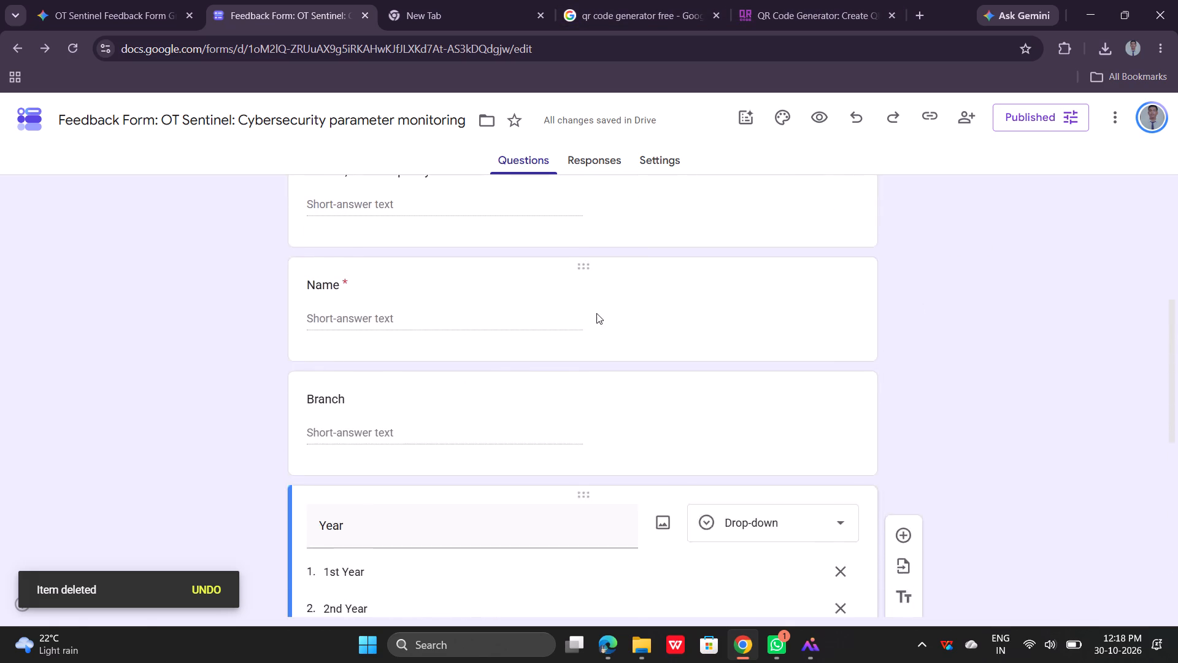
click(1012, 112)
click(728, 387)
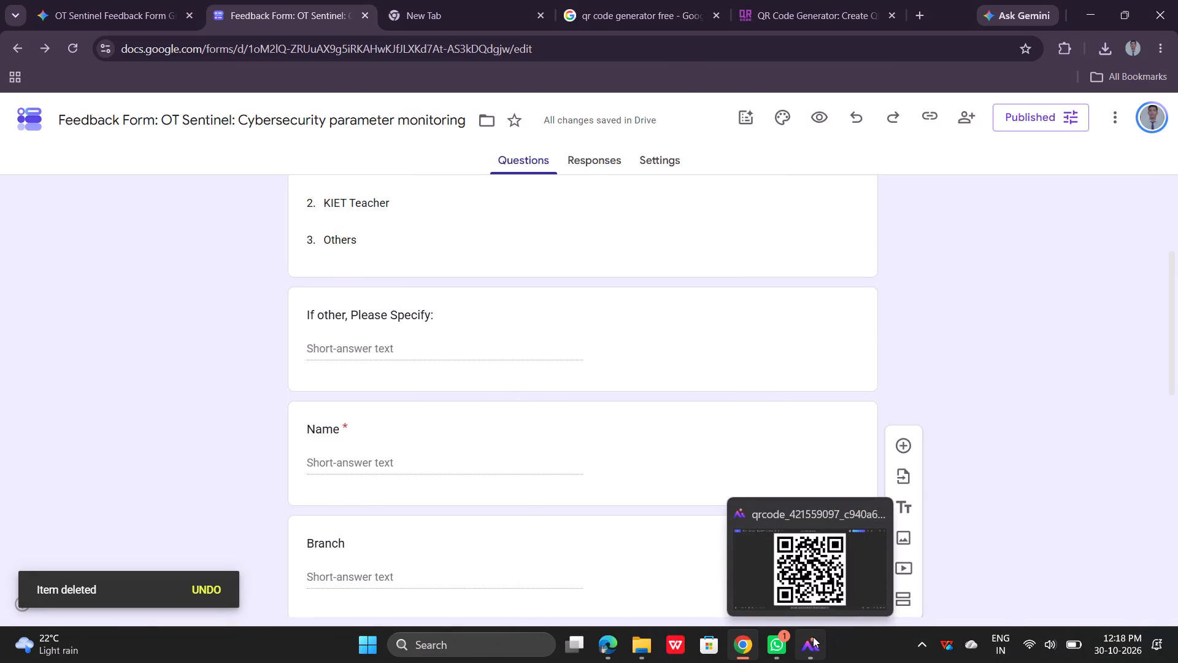
Display the downloaded QR code image full screen again in the image viewer and enlarge it.
click(833, 562)
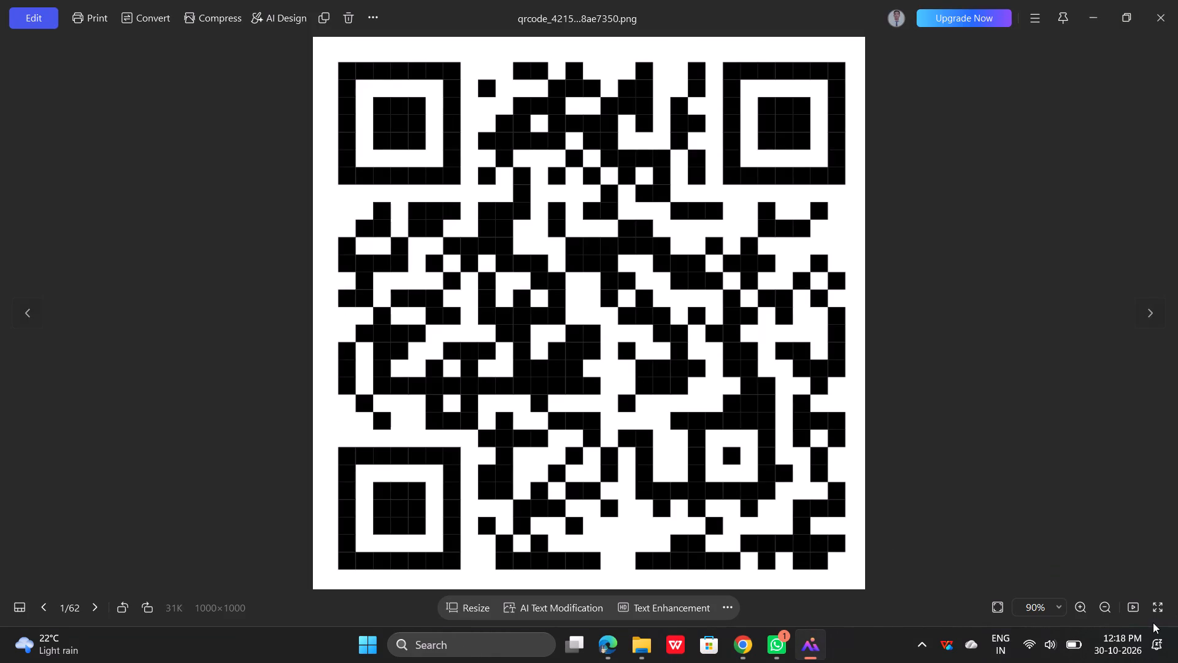
click(1157, 611)
click(799, 481)
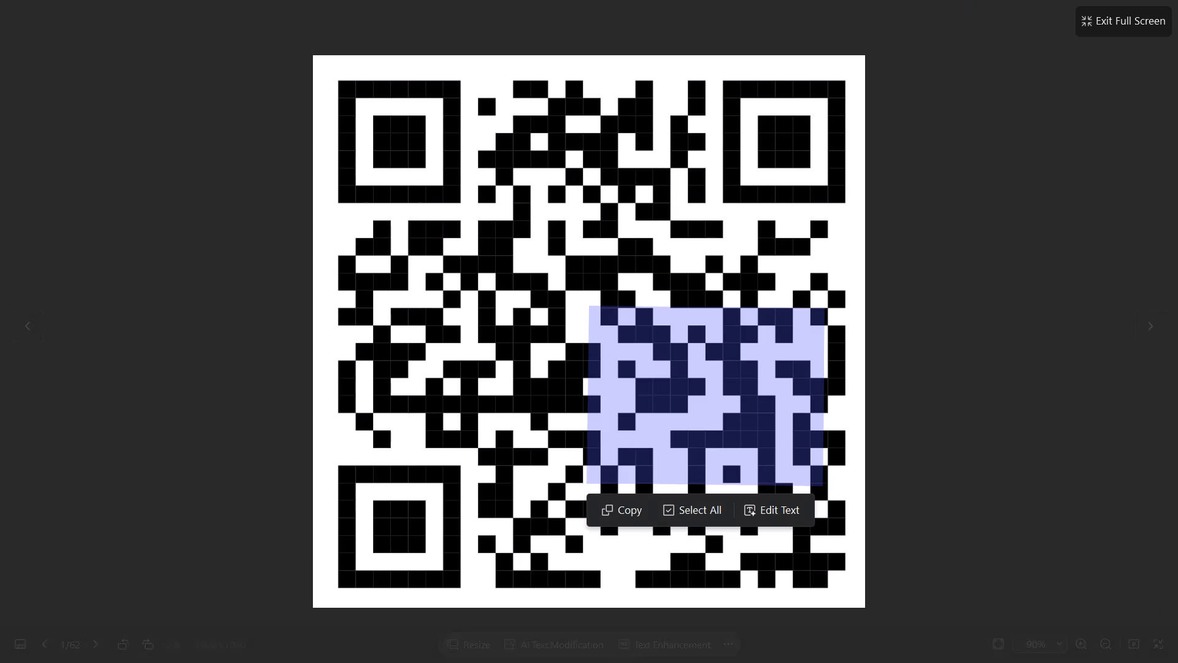
click(652, 292)
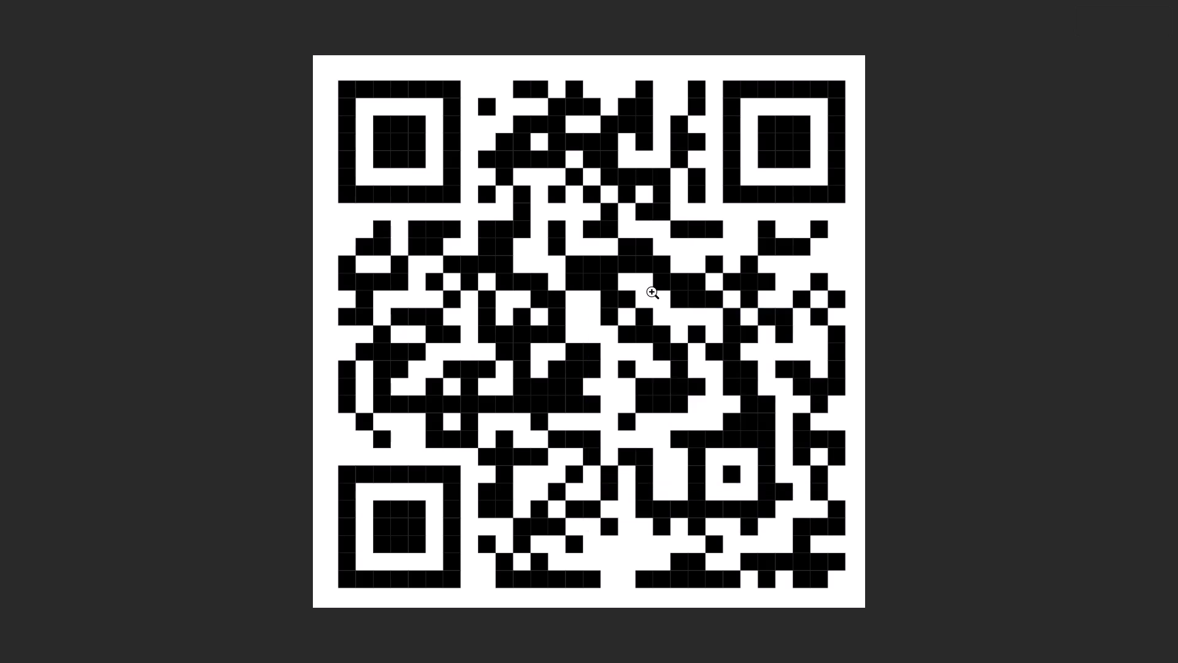
click(652, 292)
click(652, 292)
click(652, 292)
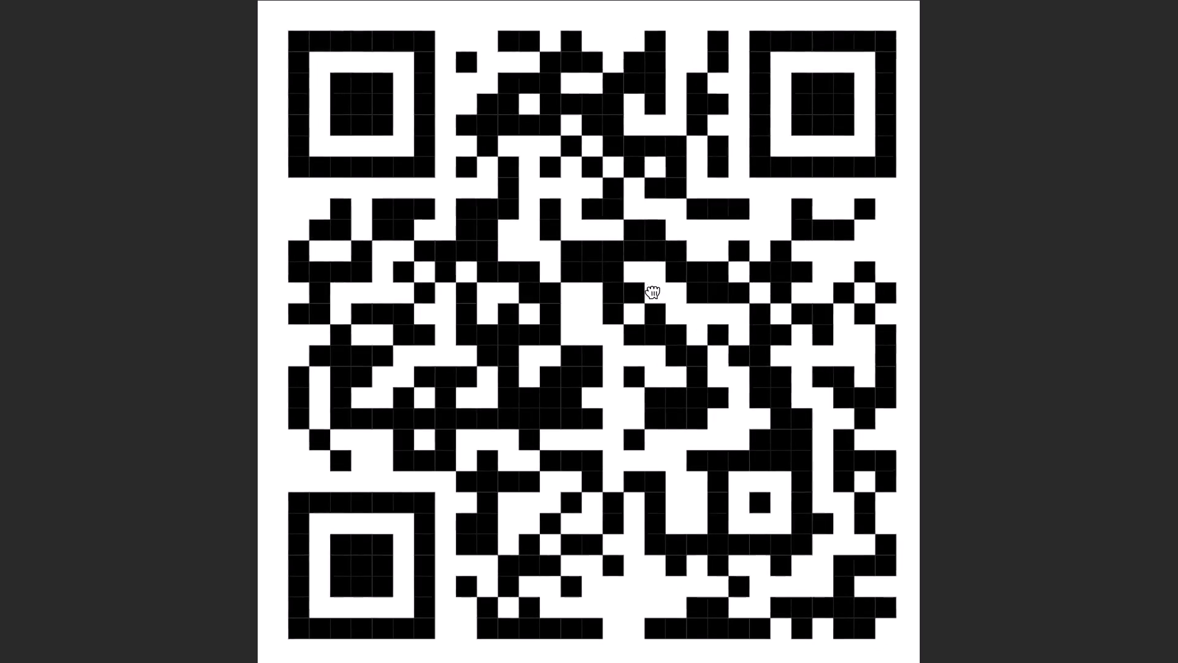
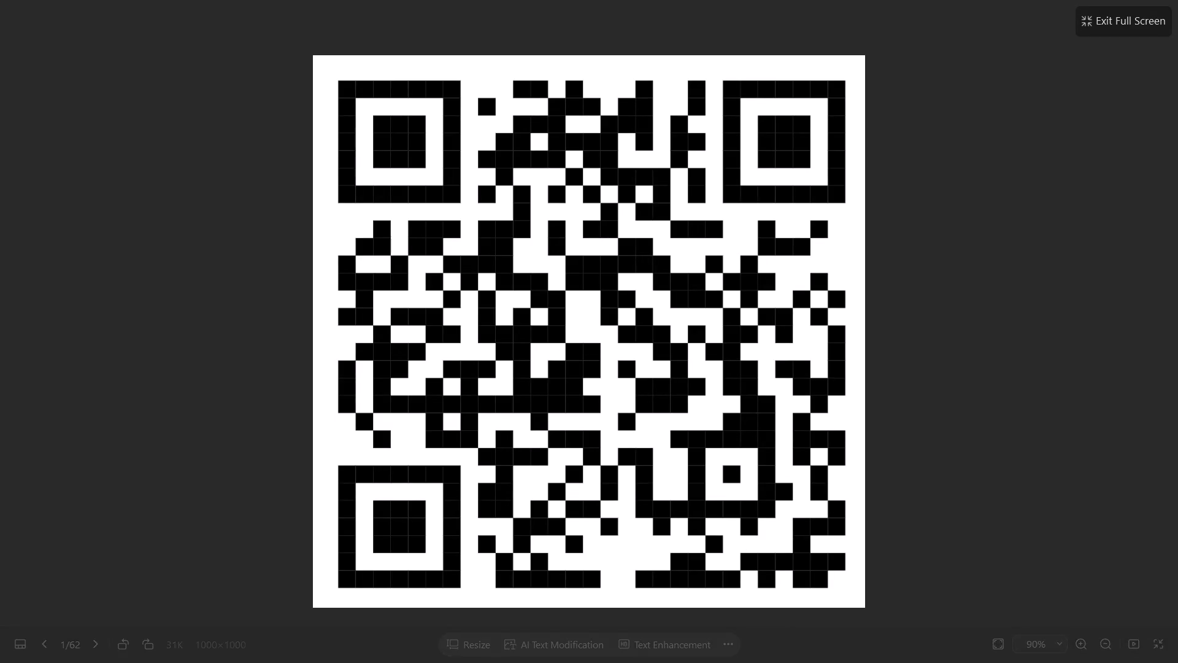
Leave the full-screen QR code, switch to Chrome and look over the response summary of the OT Sentinel feedback form.
key(Escape)
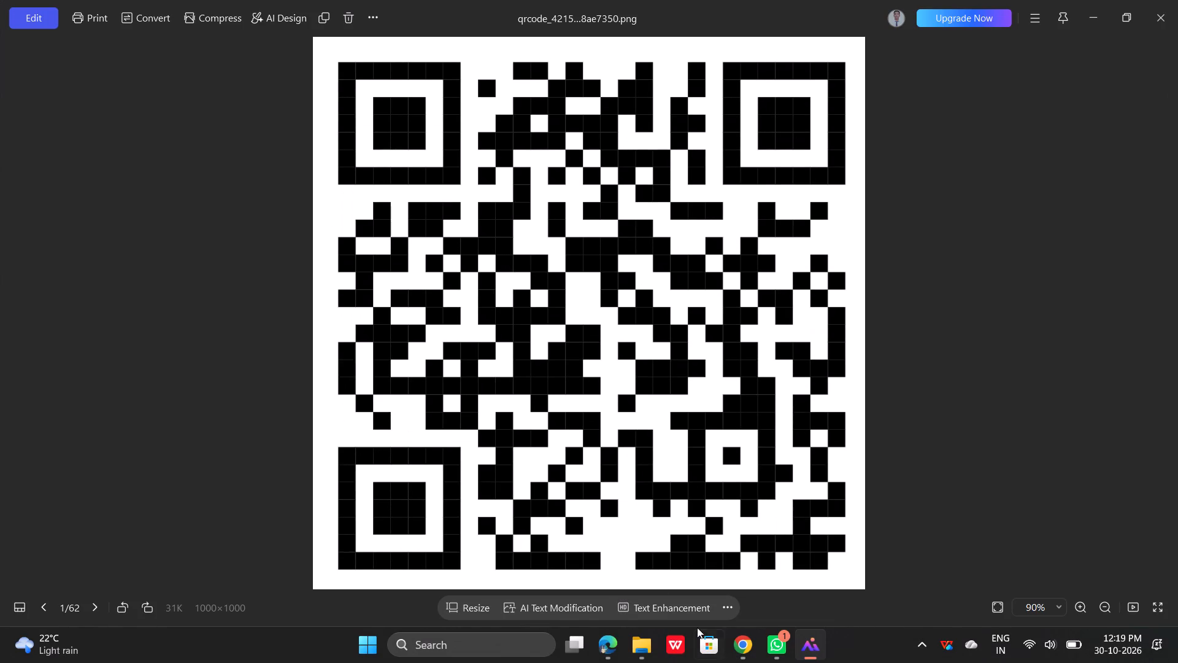
click(736, 651)
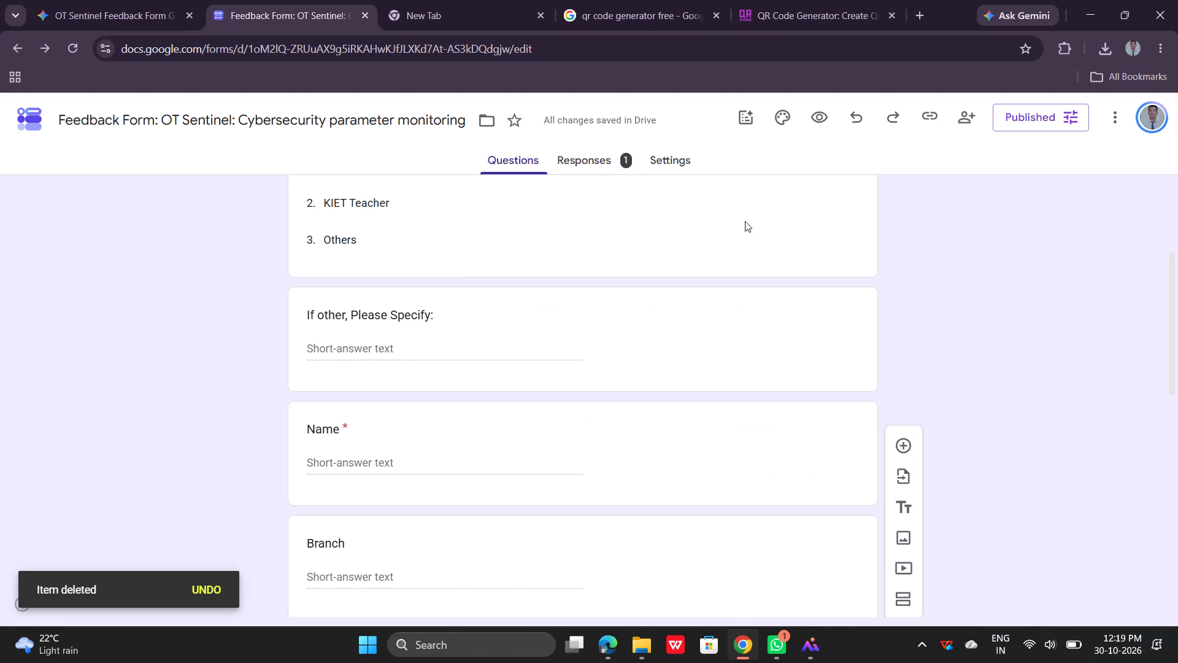
click(607, 165)
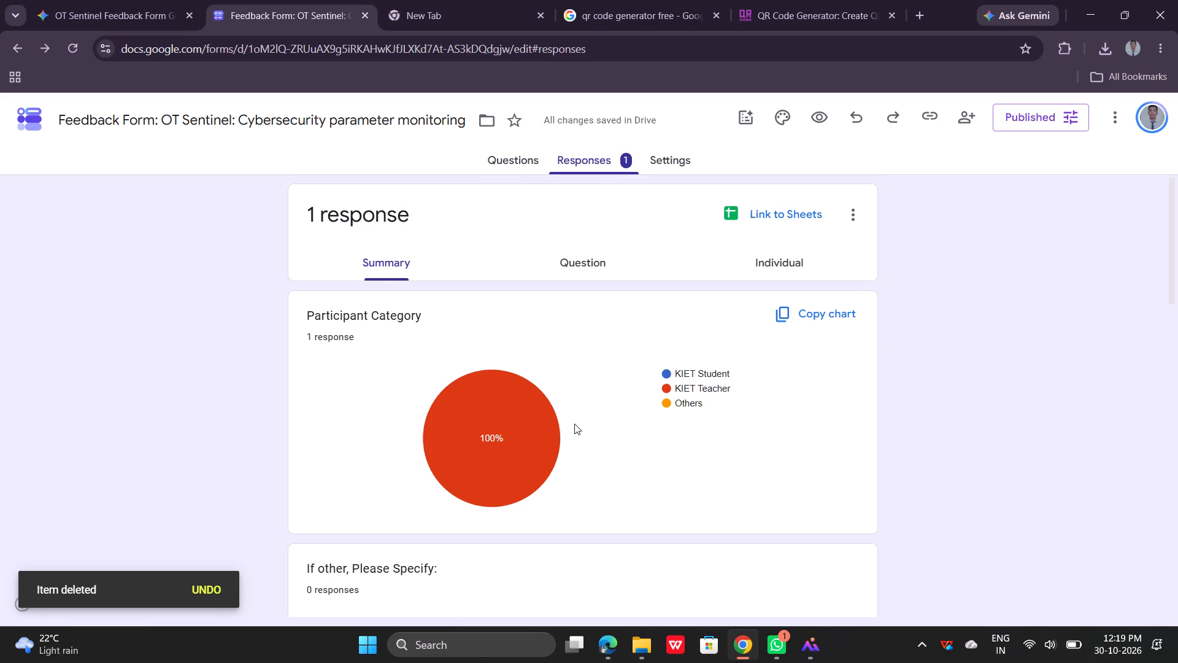
scroll(574, 424, down, 2)
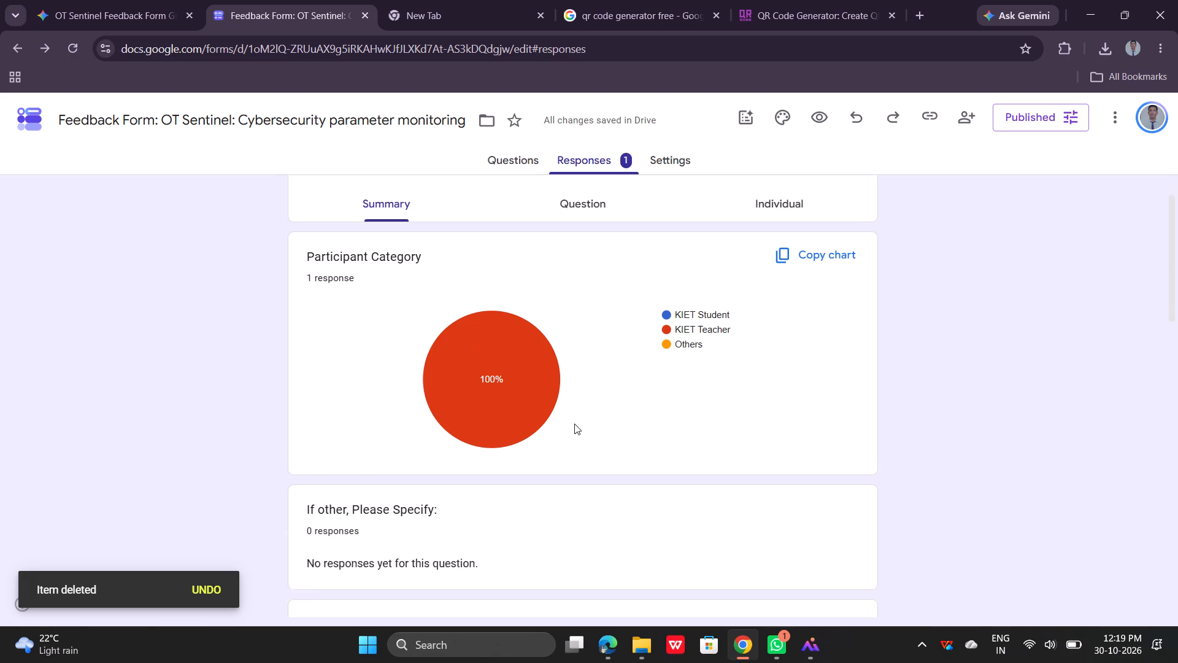
scroll(574, 424, down, 11)
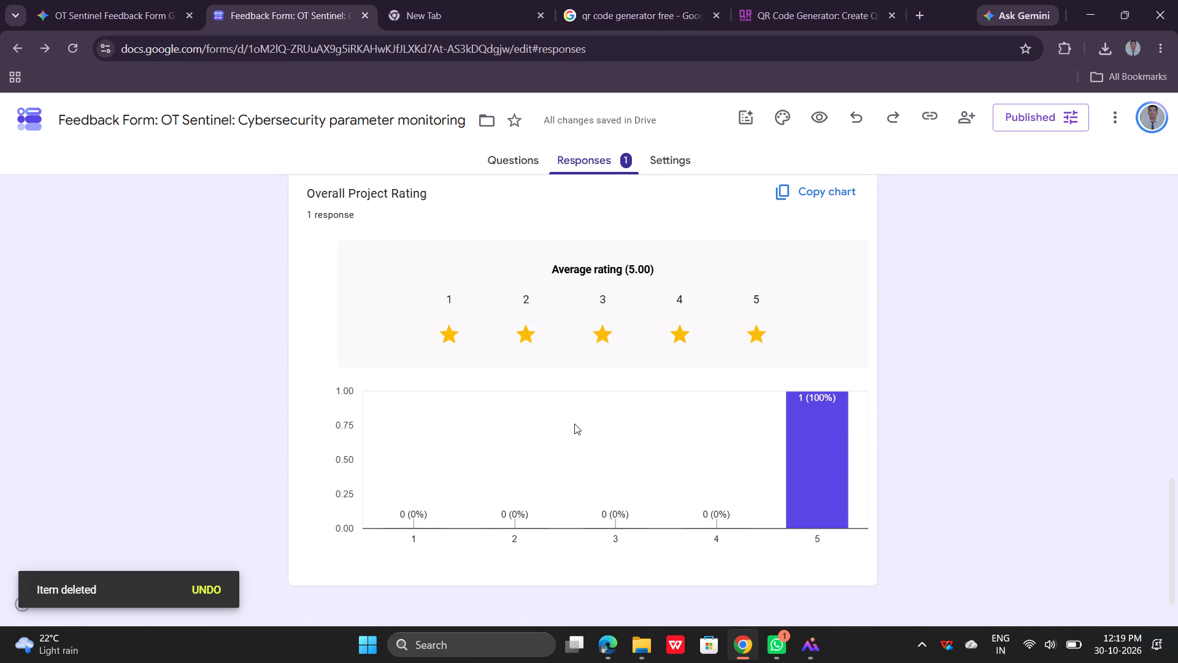
scroll(574, 424, up, 3)
scroll(574, 424, down, 7)
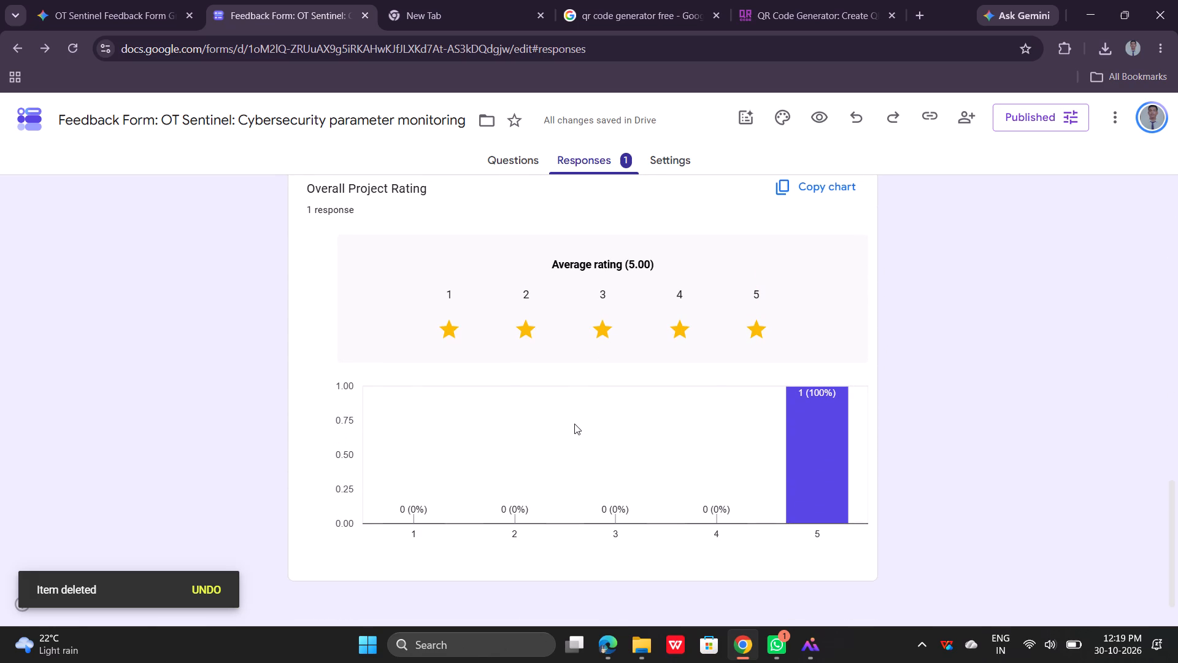
scroll(574, 424, up, 13)
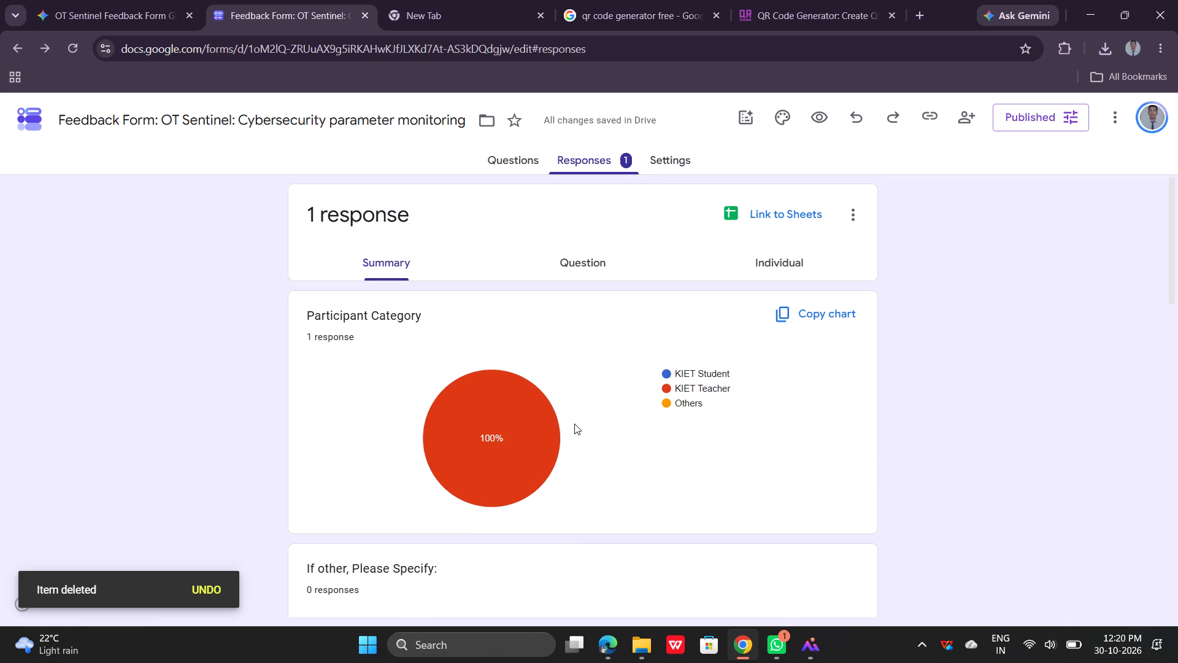
scroll(653, 388, down, 15)
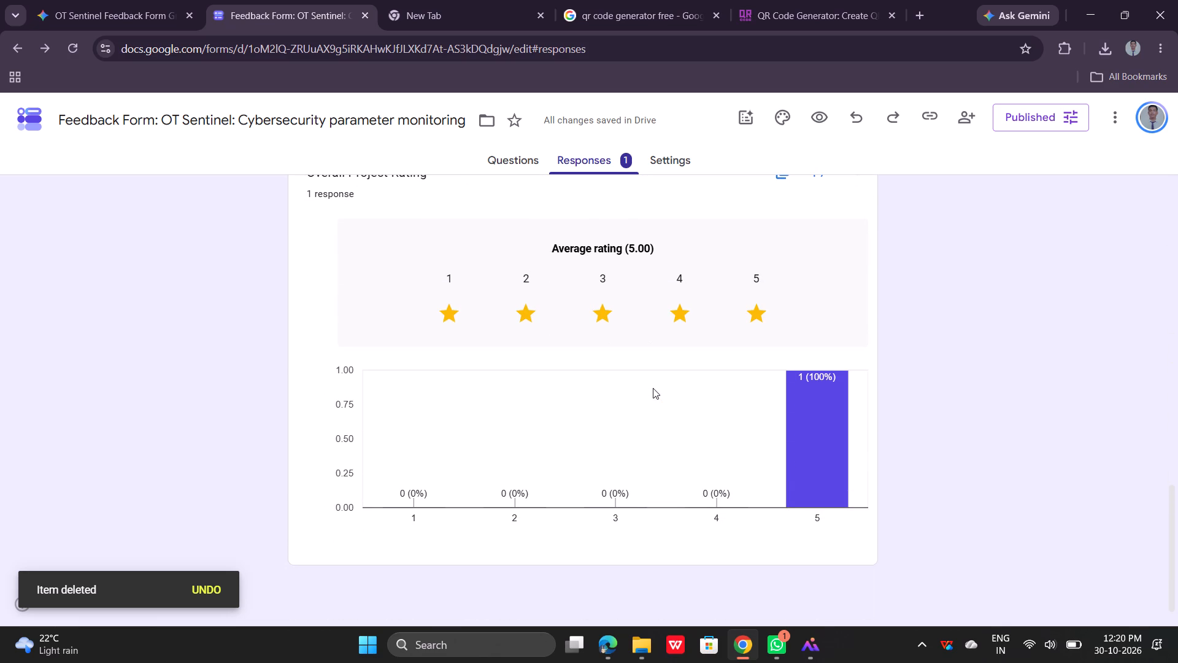
scroll(653, 388, up, 8)
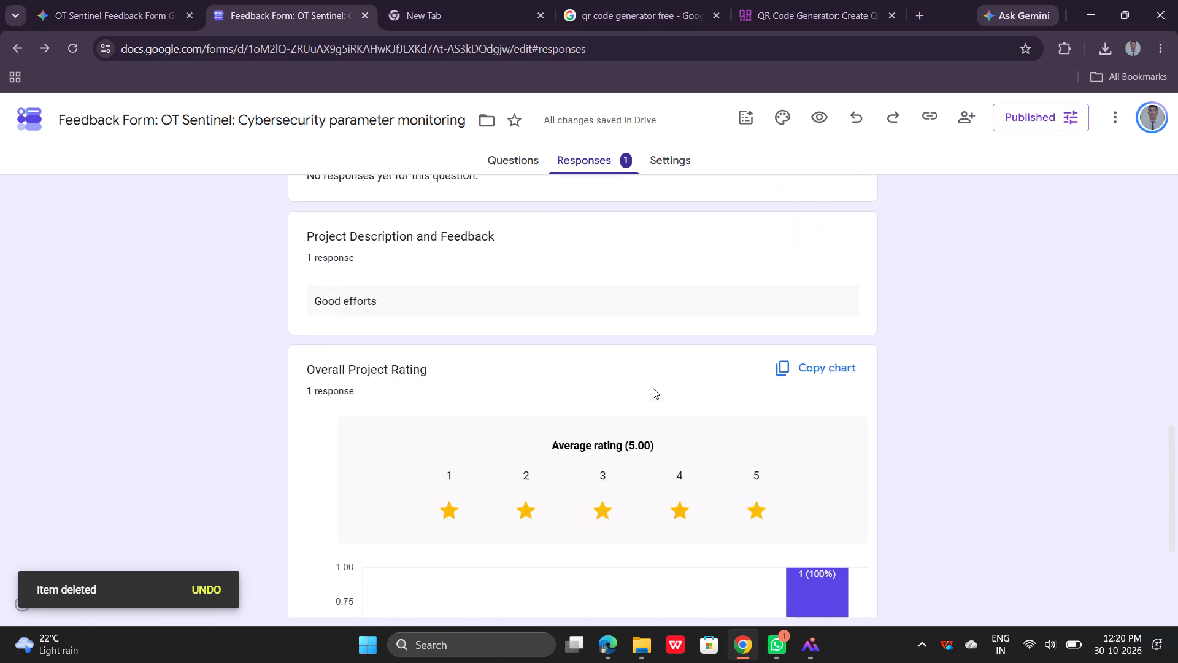
scroll(415, 298, up, 5)
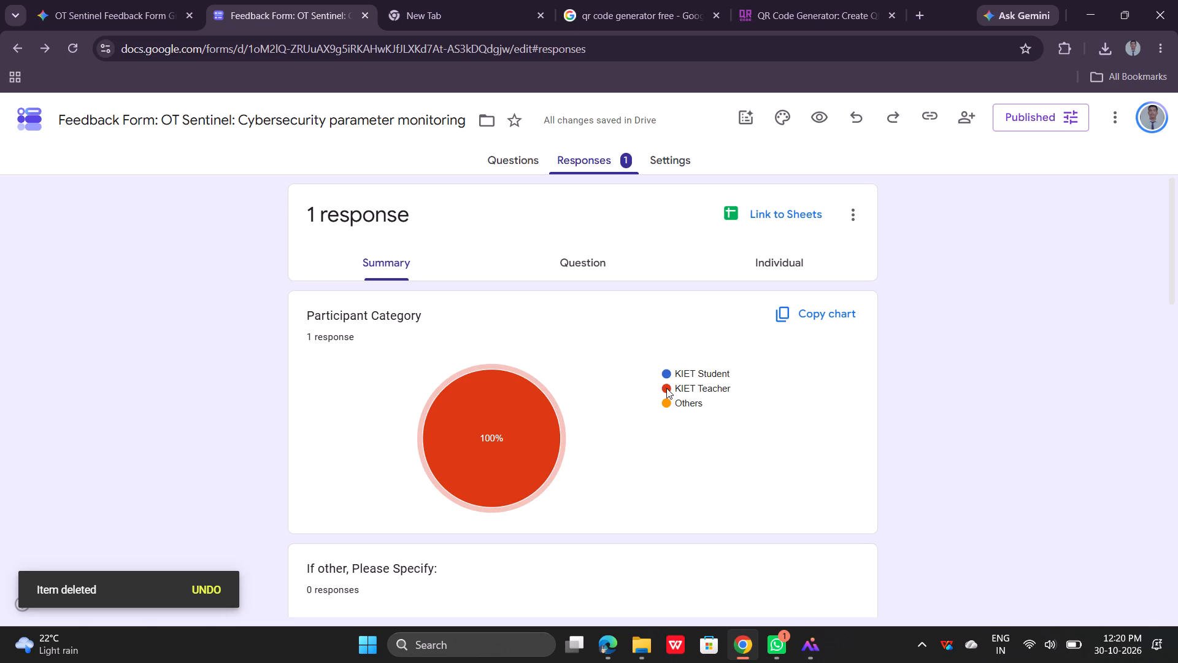
Read the submitted answers question by question, from Participant Category through to Overall Project Rating.
scroll(676, 510, down, 4)
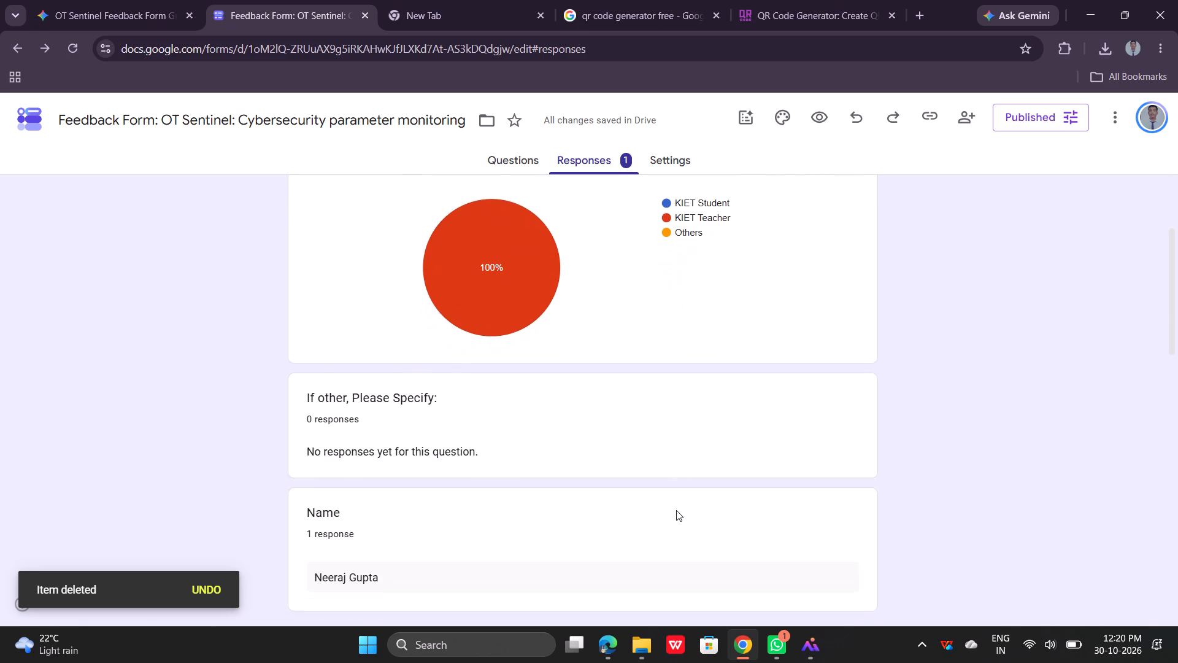
scroll(676, 510, down, 3)
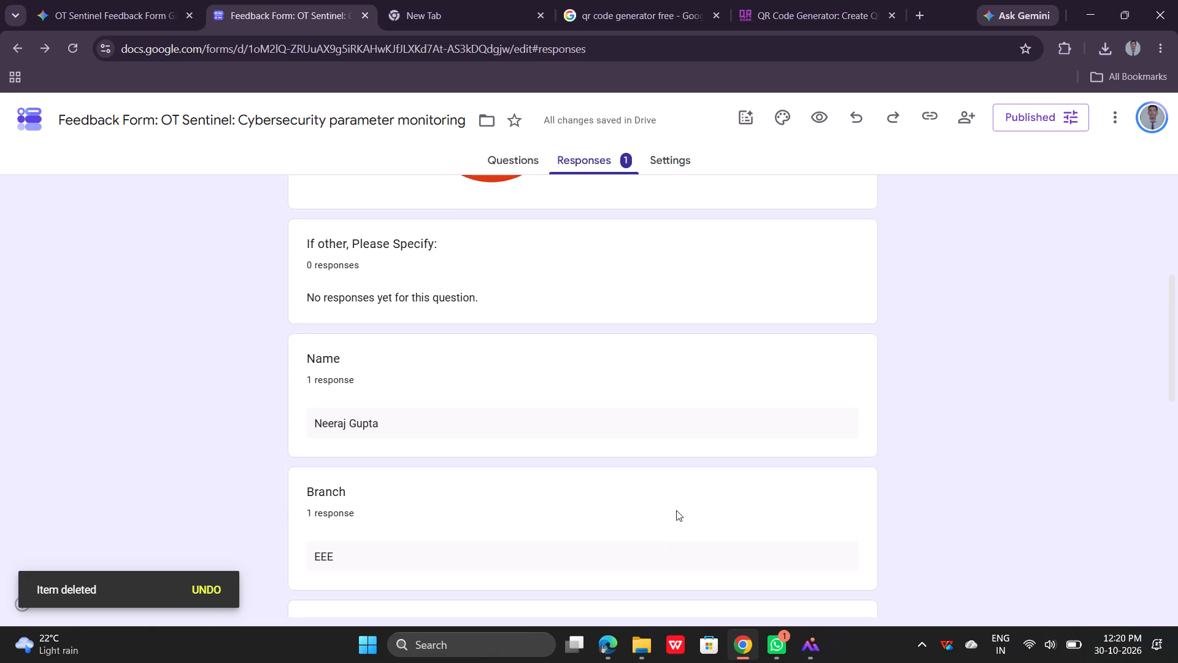
scroll(676, 510, down, 2)
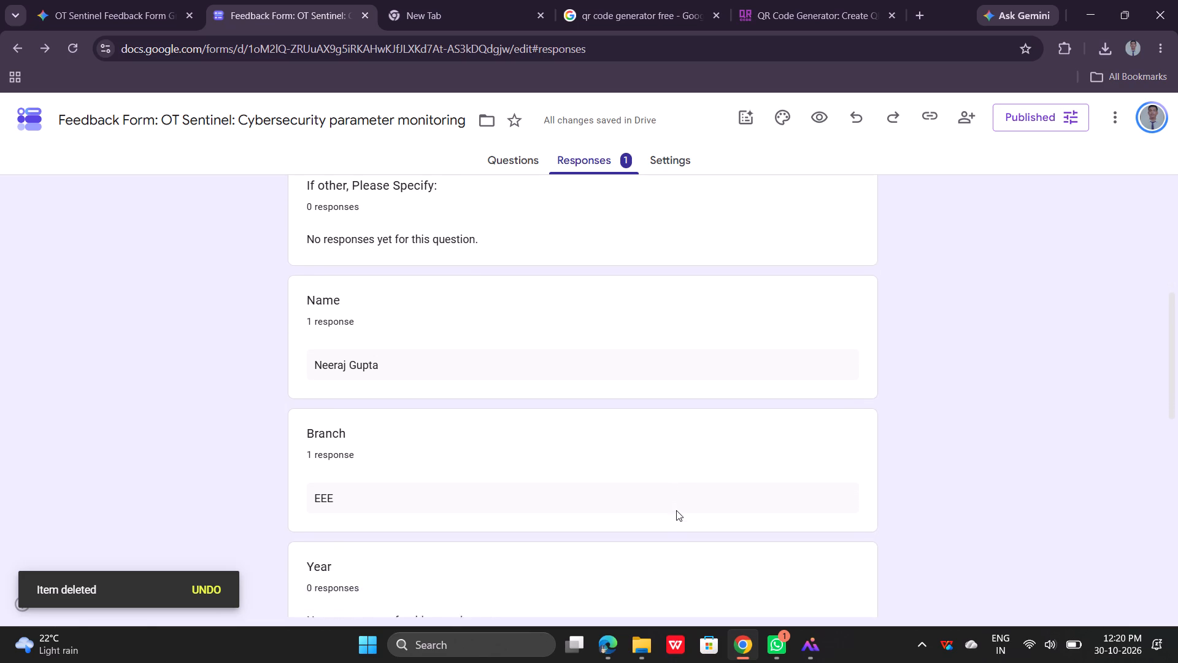
scroll(676, 510, down, 4)
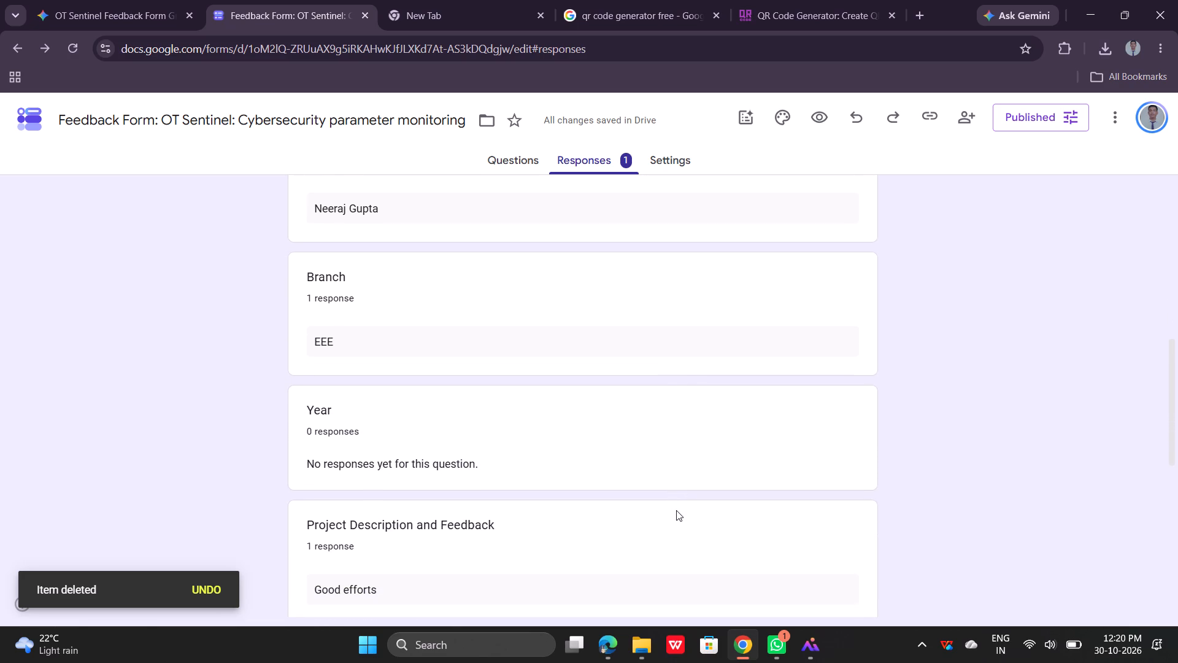
scroll(676, 510, down, 4)
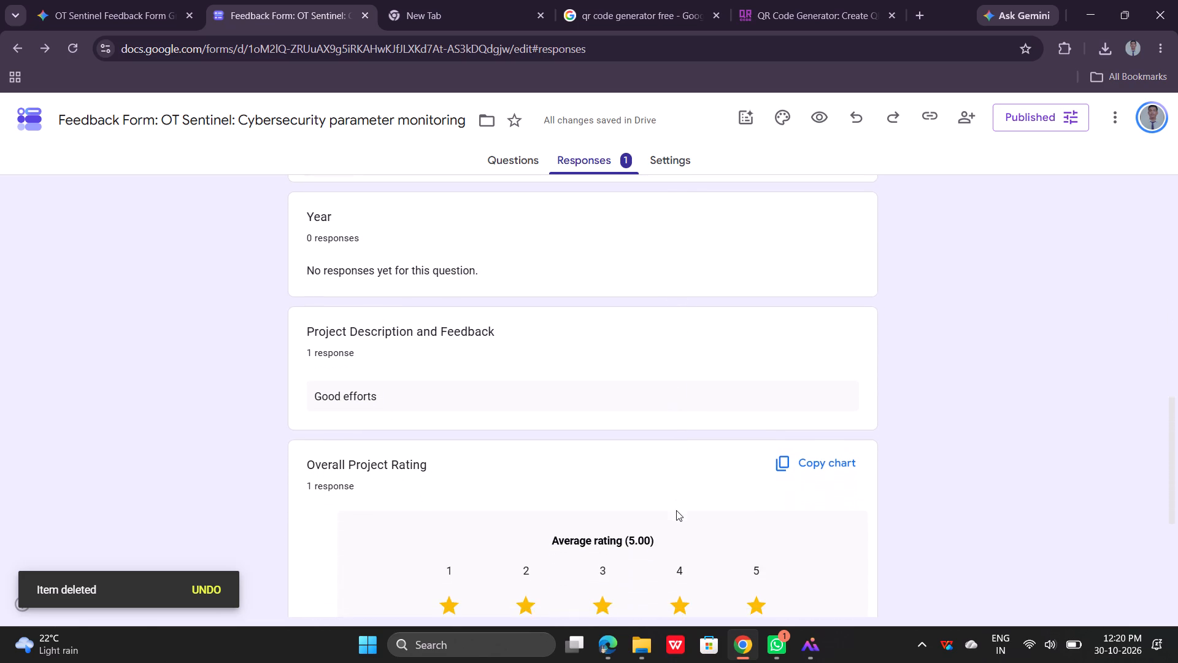
scroll(676, 510, down, 8)
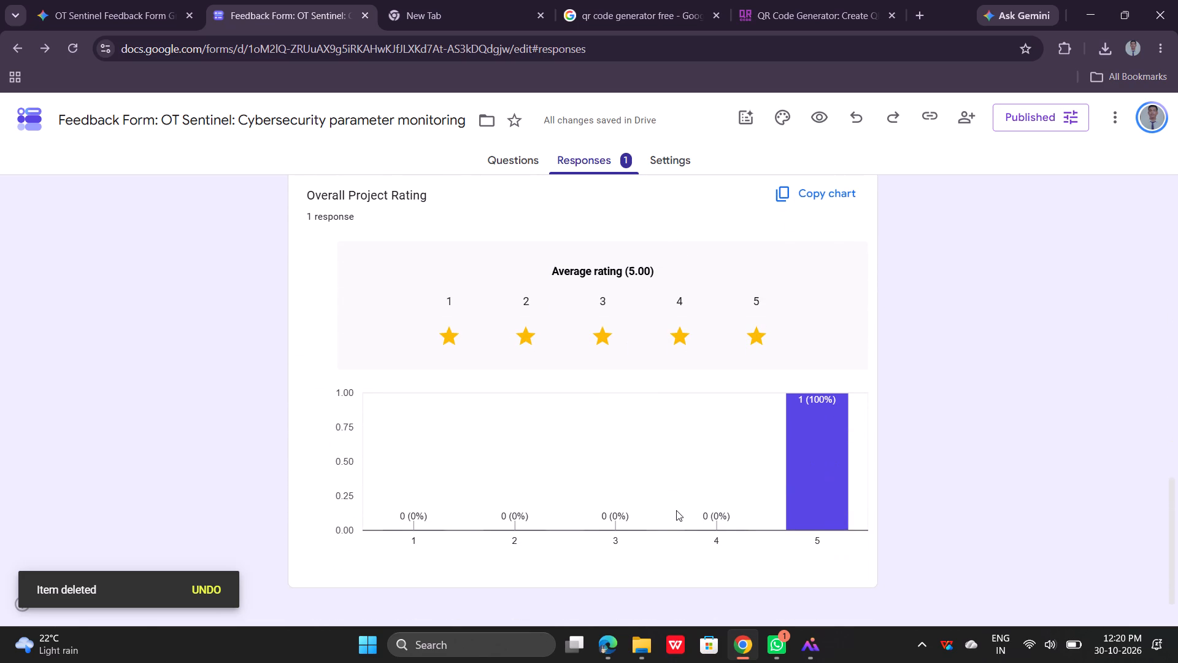
Switch back to the image viewer, display the QR code image full screen and enlarge it for scanning.
click(814, 645)
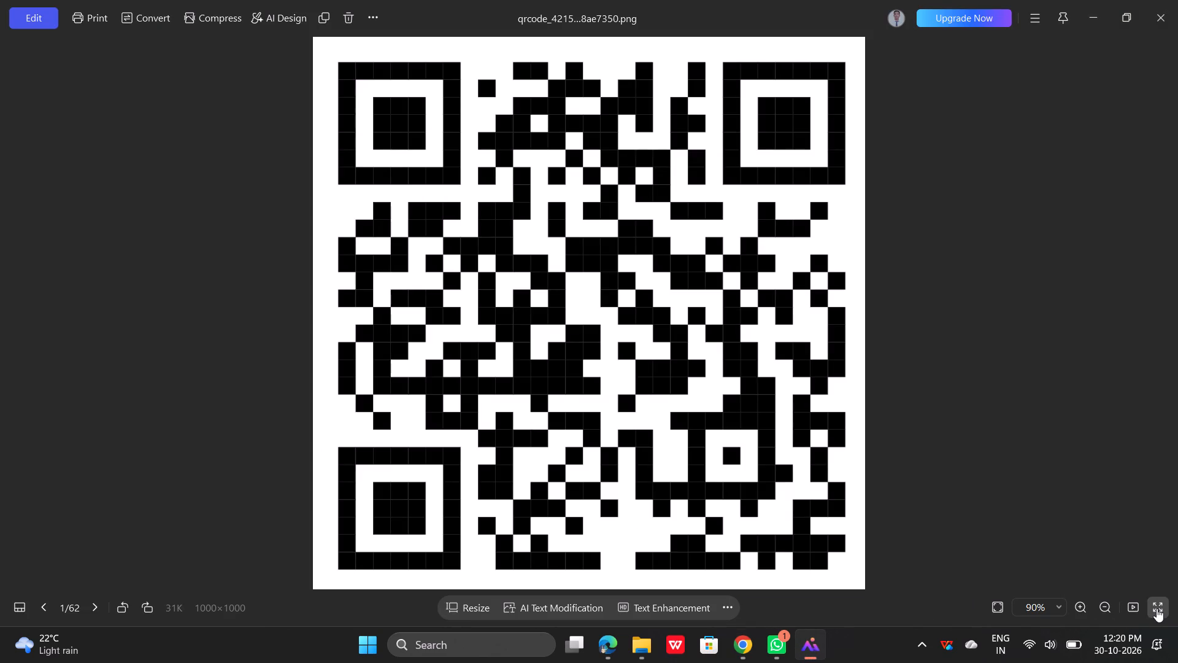
click(1157, 608)
click(796, 416)
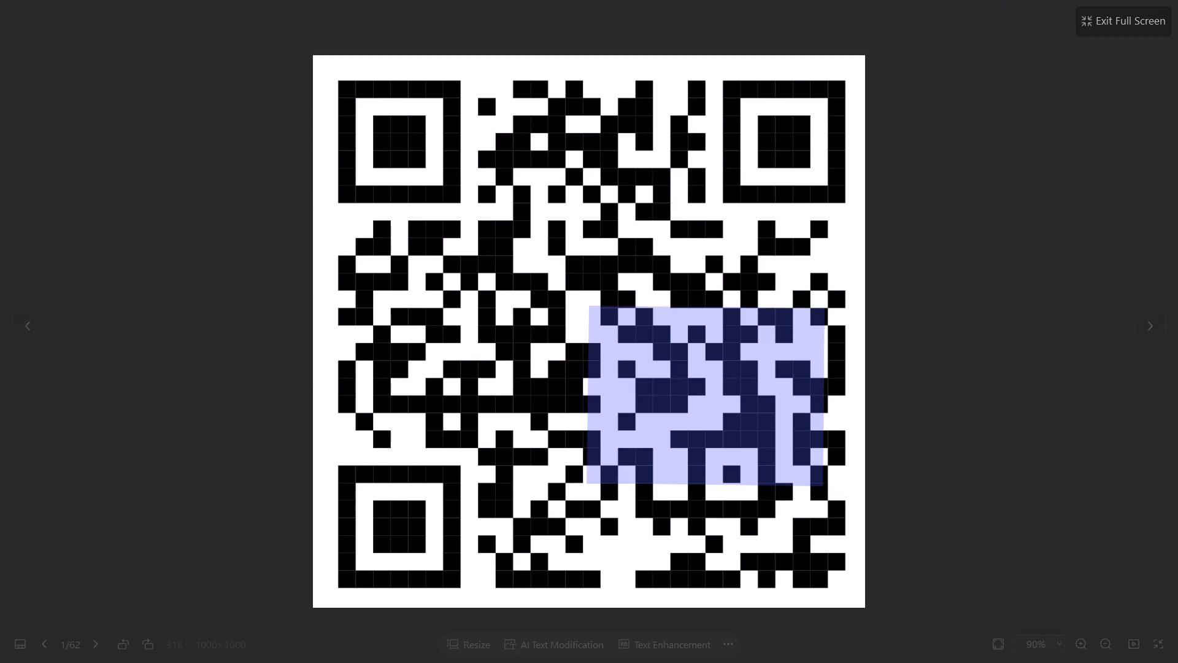
click(502, 277)
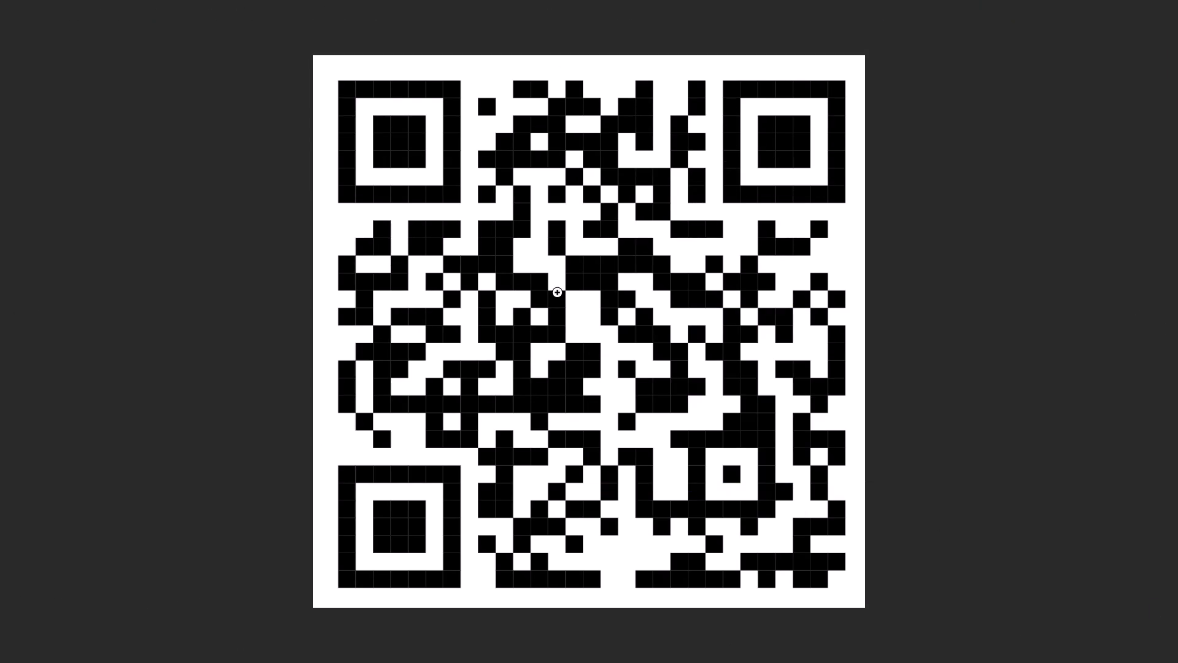
click(558, 293)
click(558, 293)
click(558, 293)
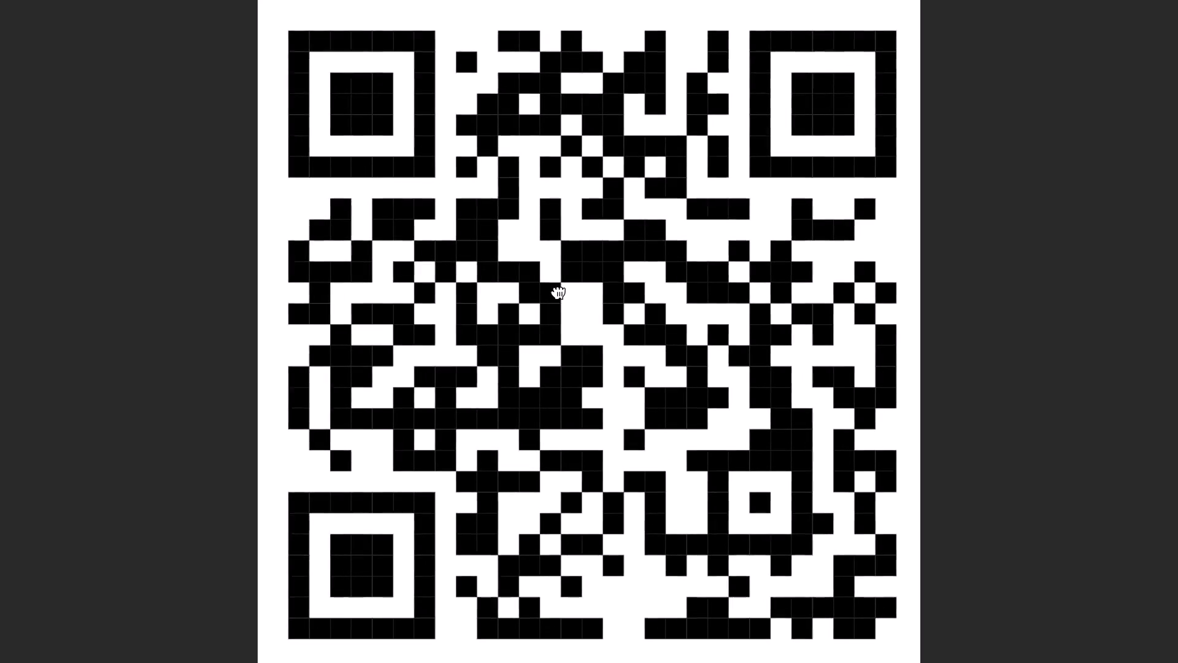
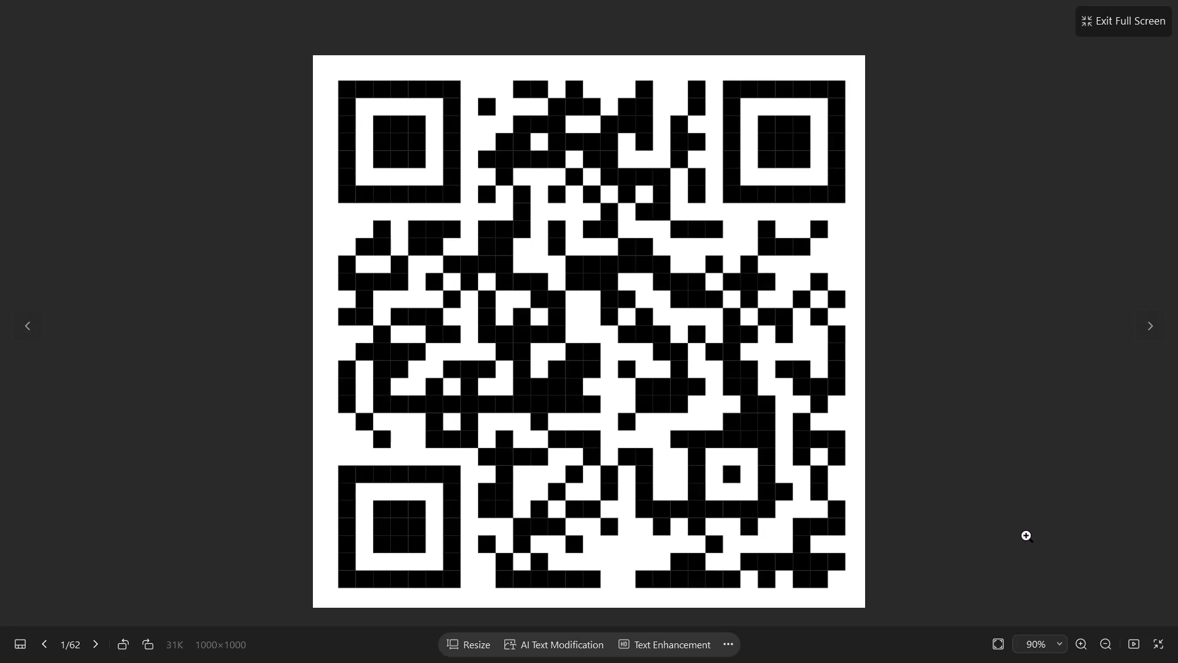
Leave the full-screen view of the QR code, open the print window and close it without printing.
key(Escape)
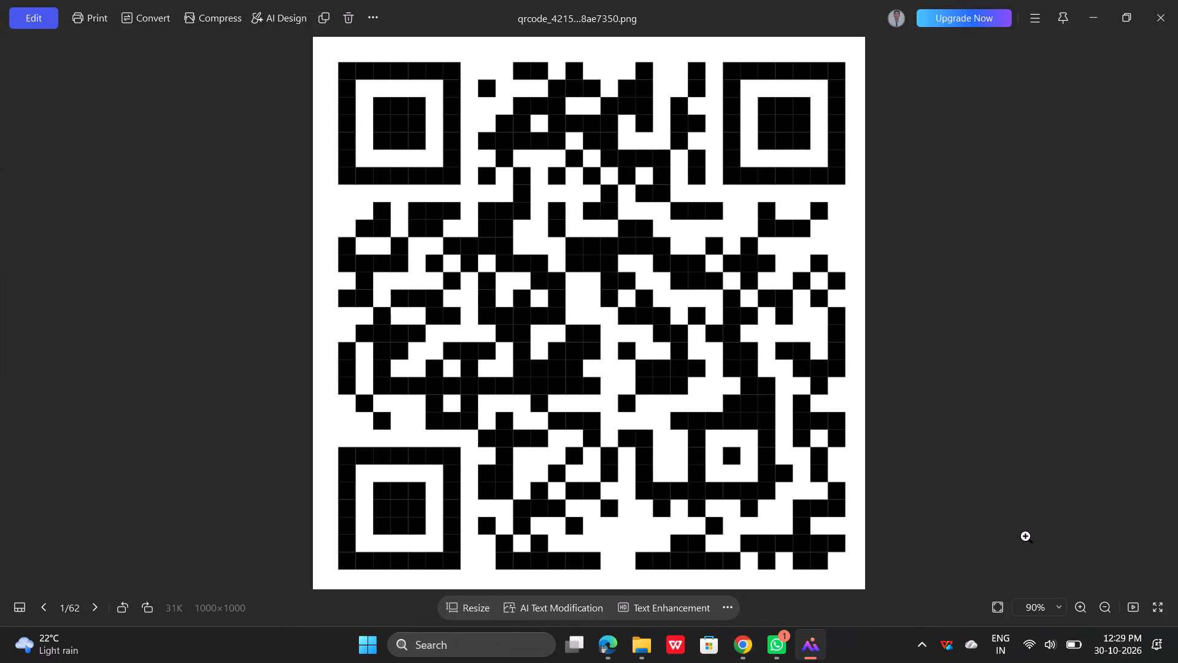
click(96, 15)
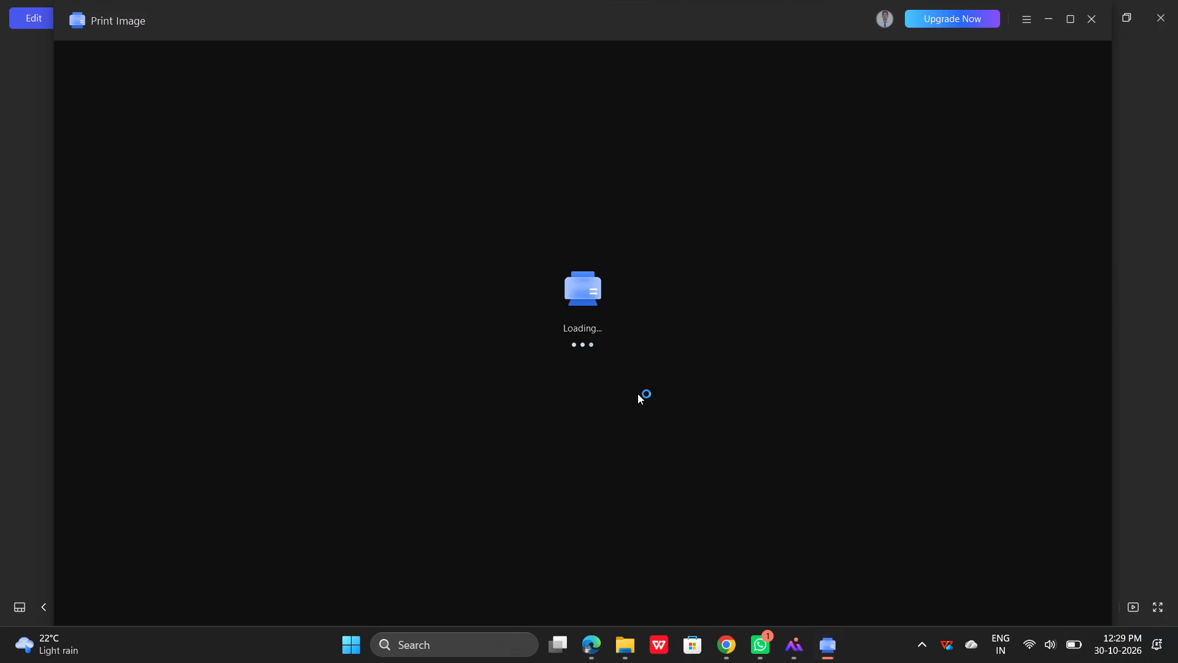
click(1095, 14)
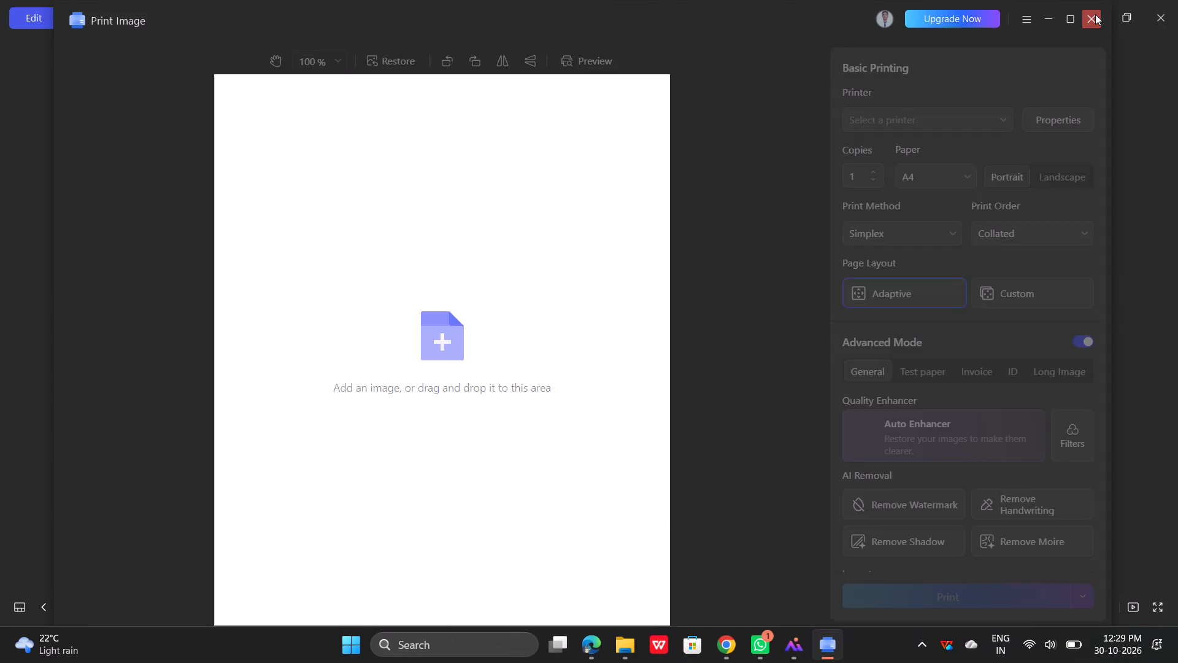
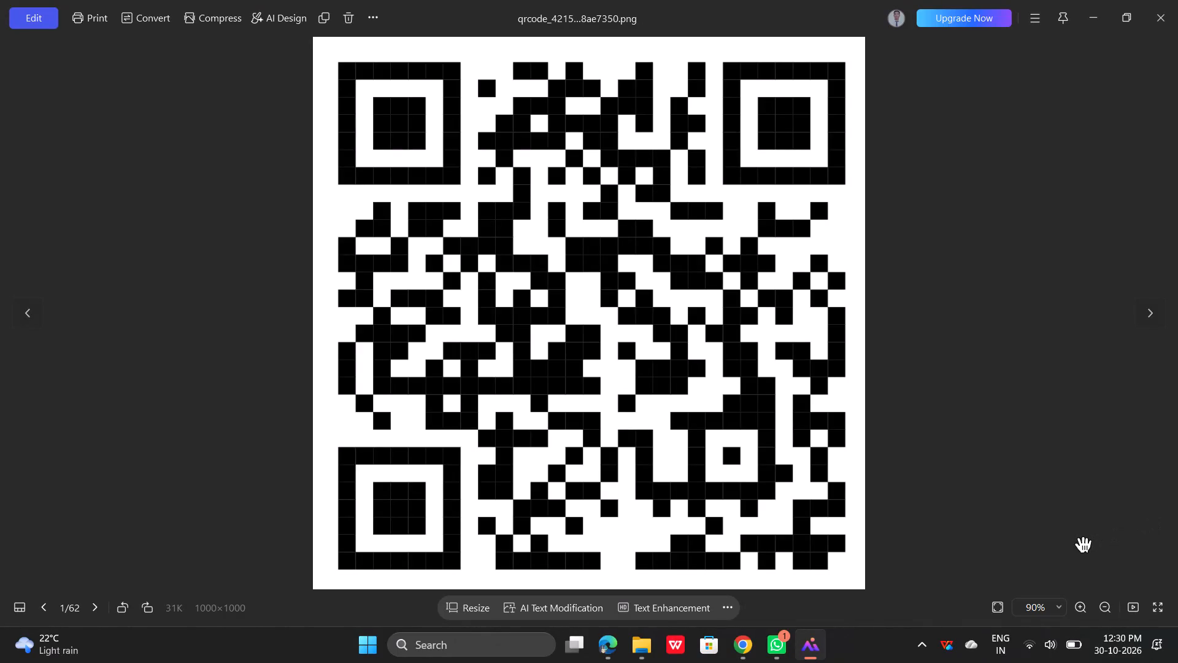
Show the QR code image in full-screen view.
click(1156, 610)
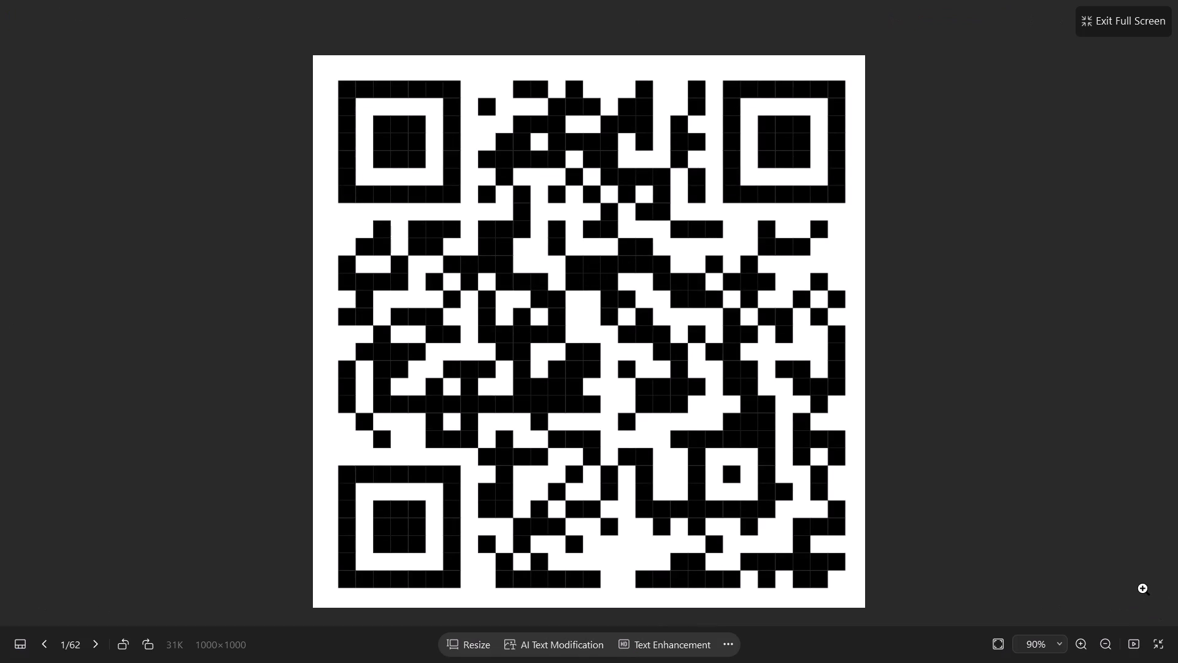